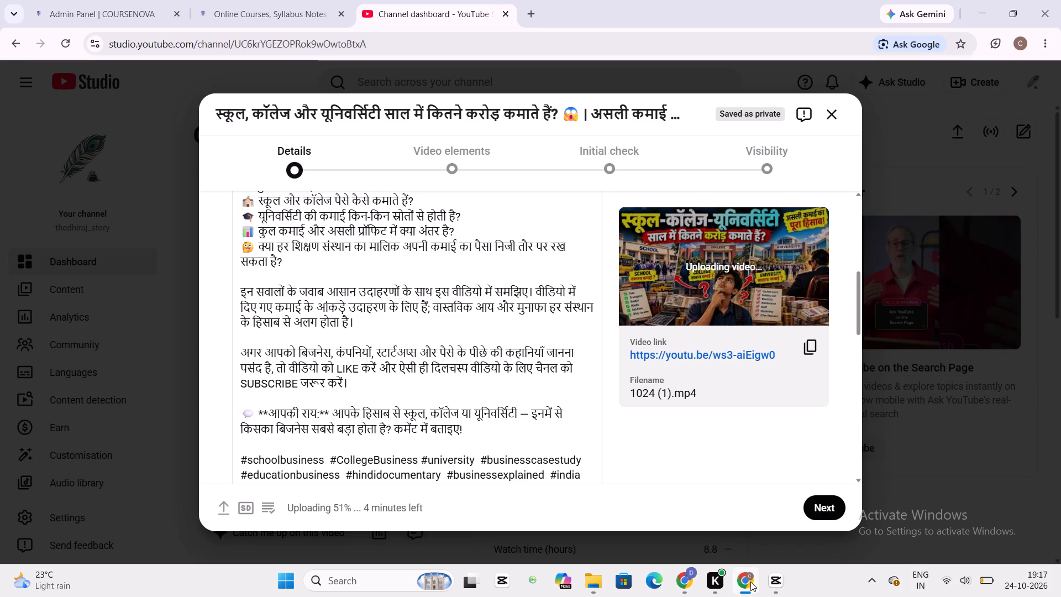
scroll(460, 411, "down", 6)
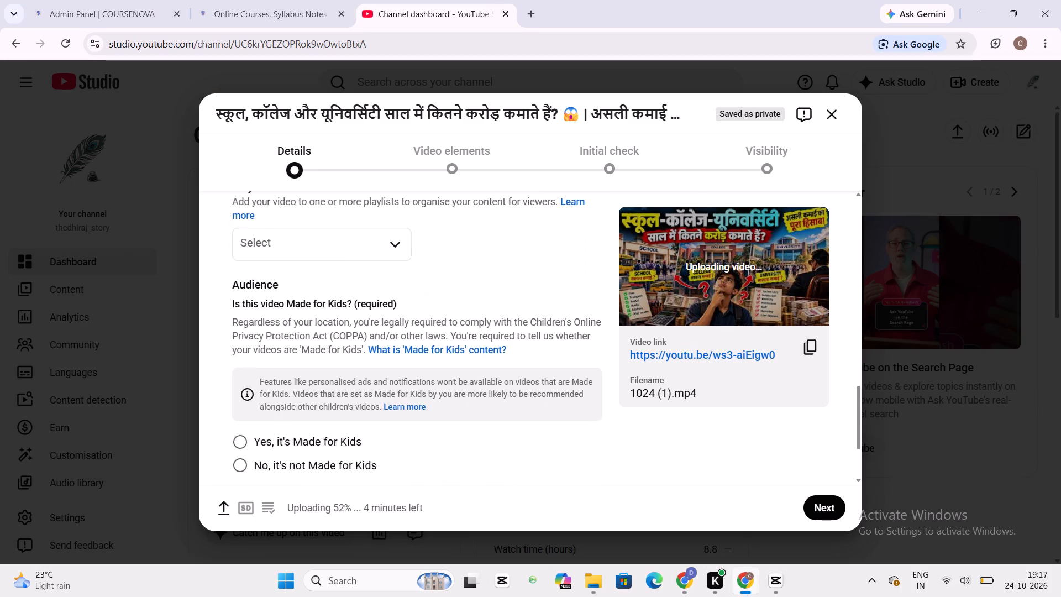
scroll(460, 411, "up", 6)
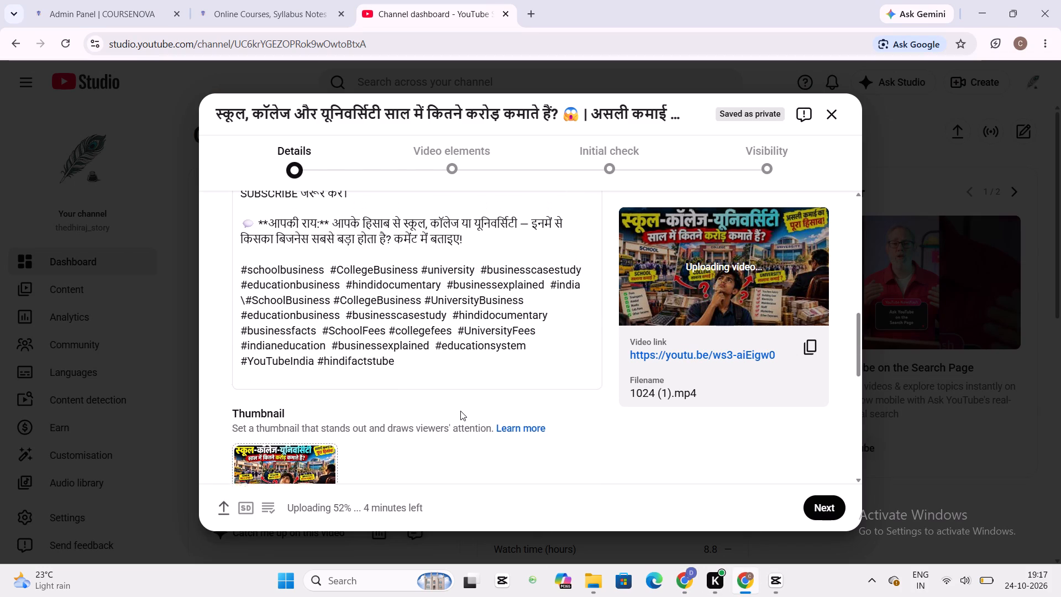
scroll(460, 411, "up", 1)
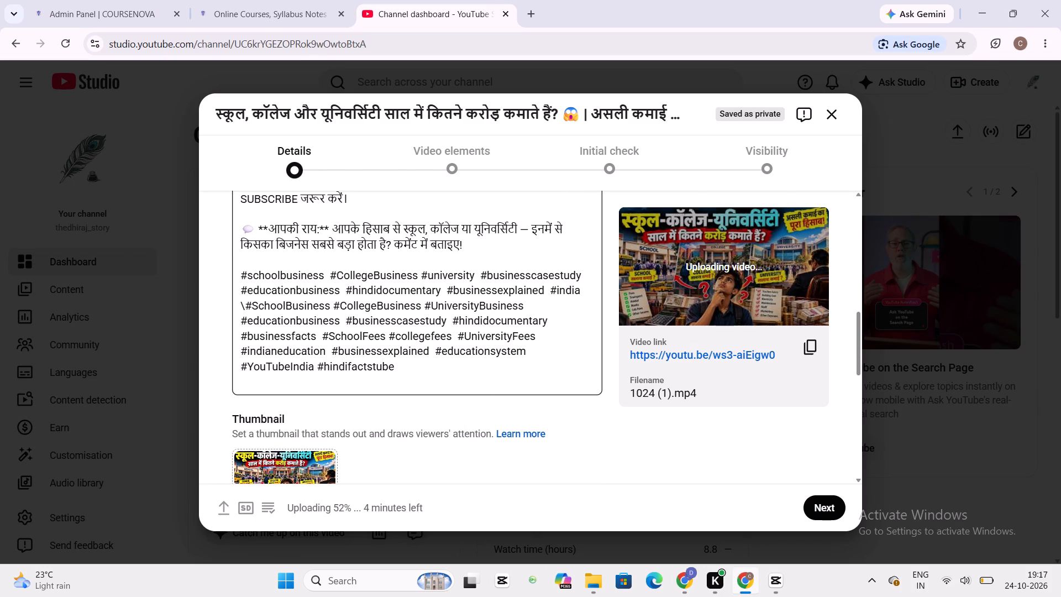
scroll(418, 369, "down", 1)
scroll(390, 403, "down", 3)
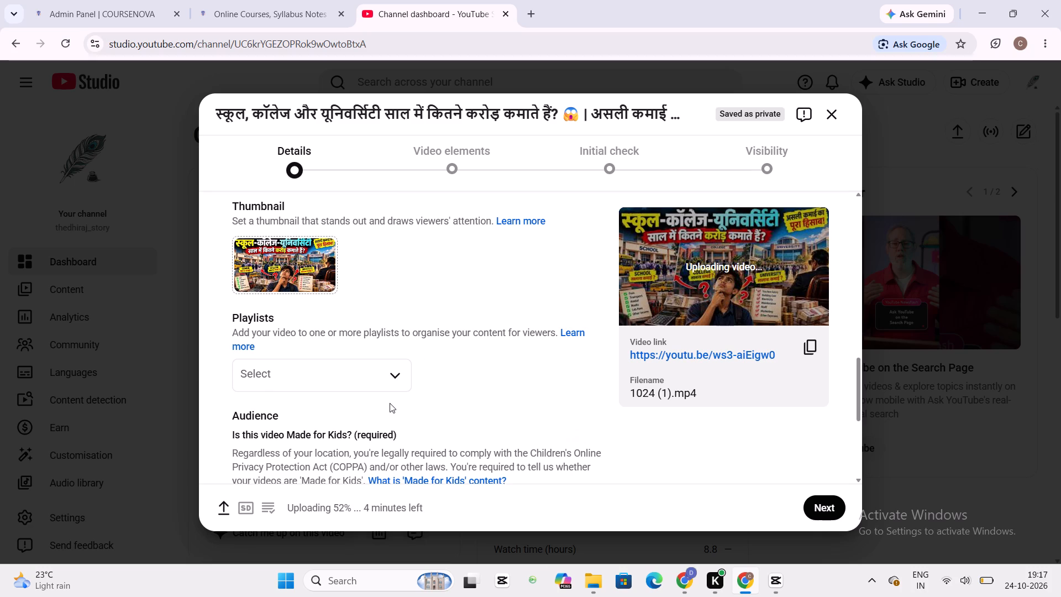
scroll(390, 403, "down", 1)
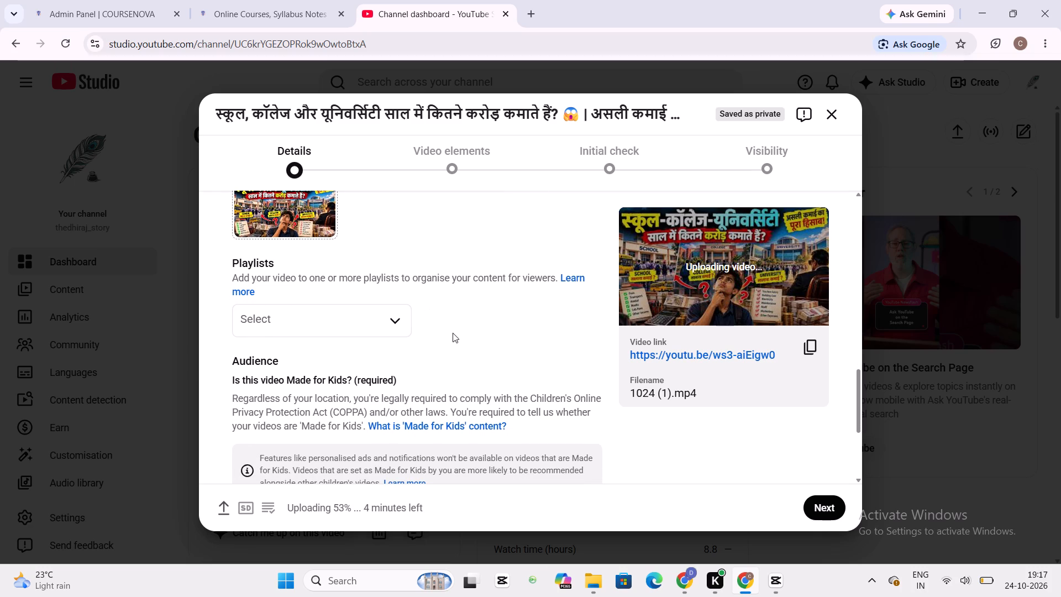
scroll(453, 333, "down", 2)
left_click(264, 382)
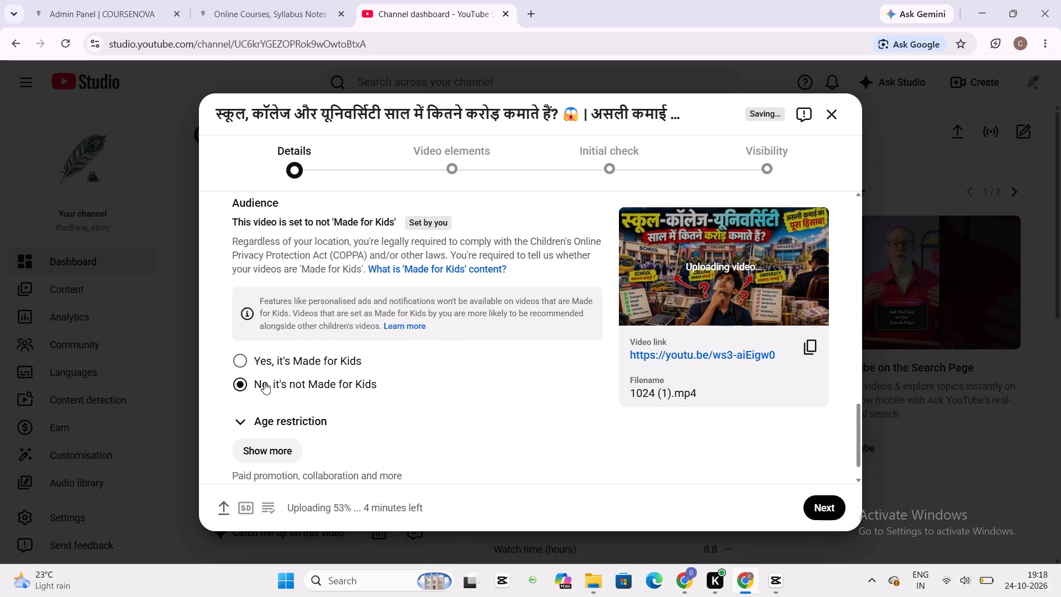
Review the upload's details and advance past Video elements and Initial check to the Visibility stage.
scroll(264, 382, "down", 2)
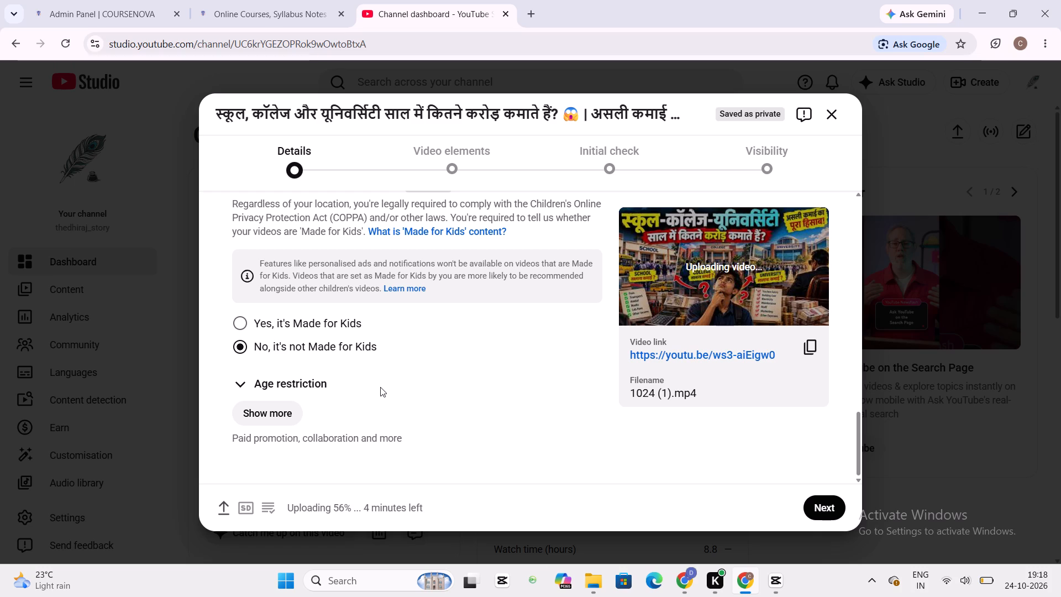
scroll(406, 399, "up", 1)
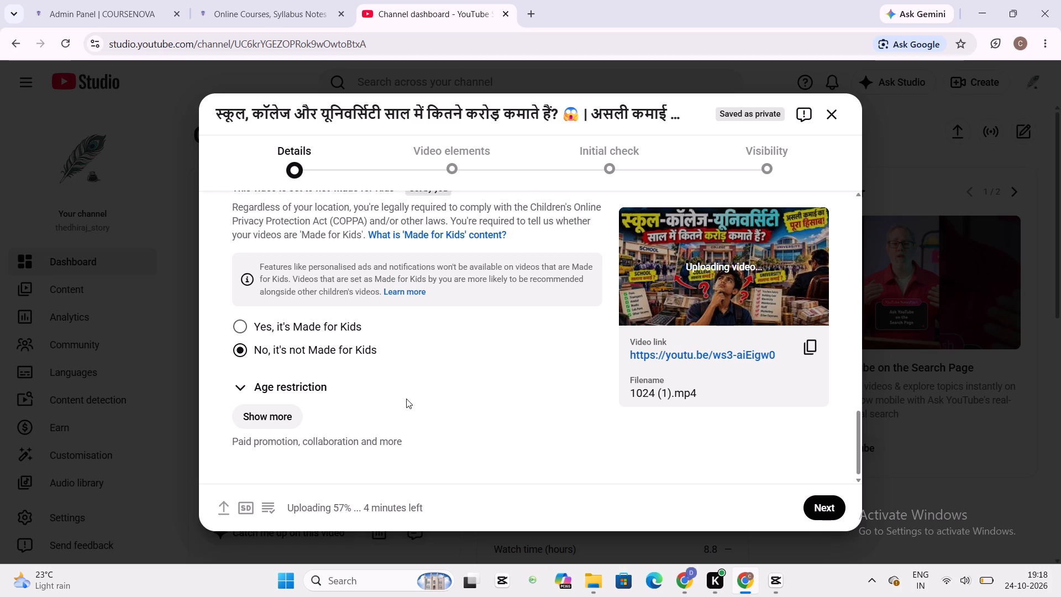
scroll(406, 399, "up", 2)
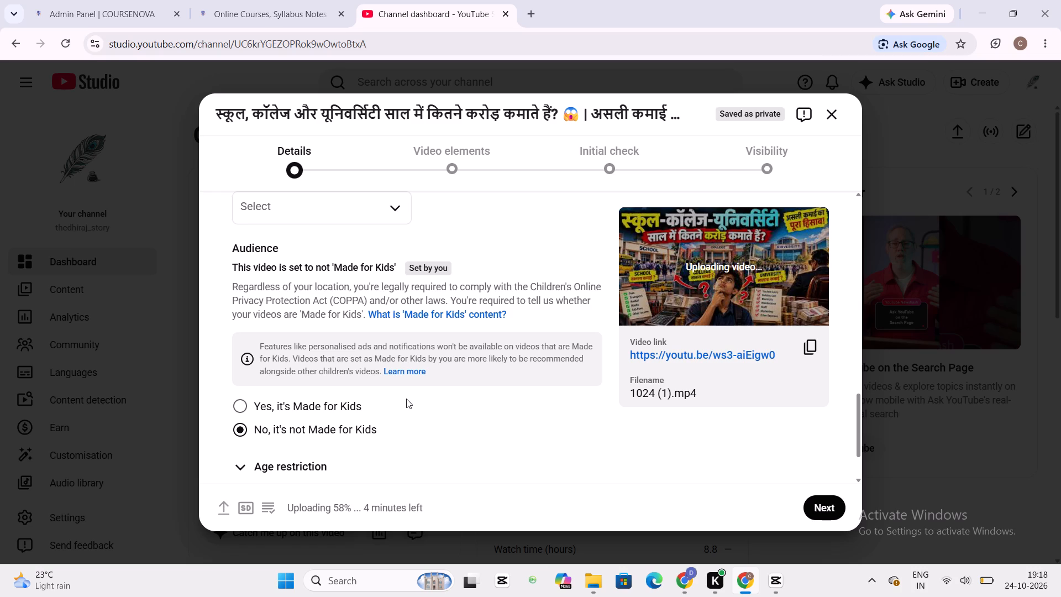
scroll(406, 399, "up", 8)
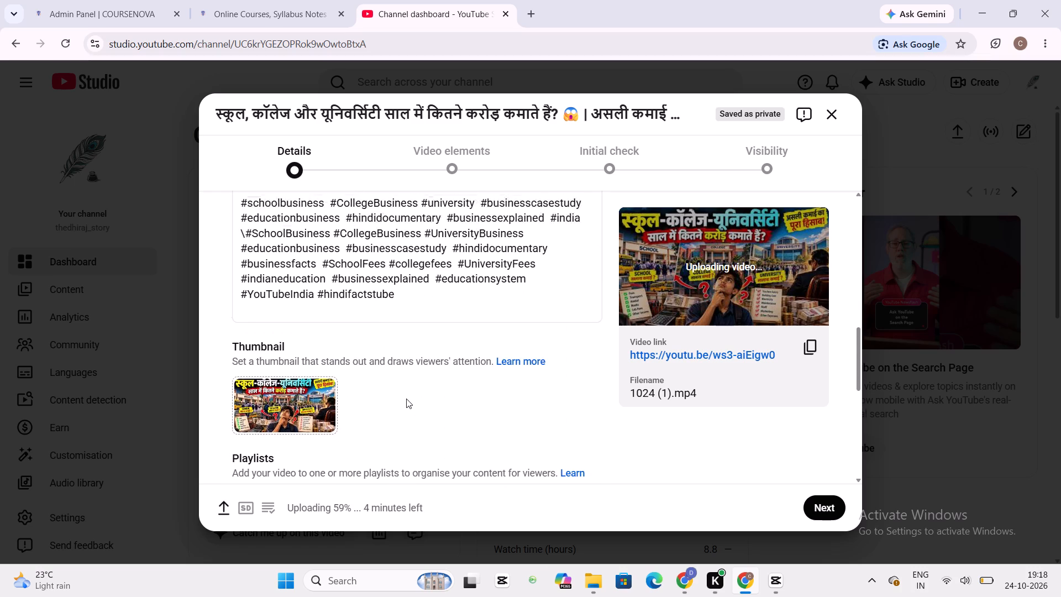
scroll(406, 399, "up", 6)
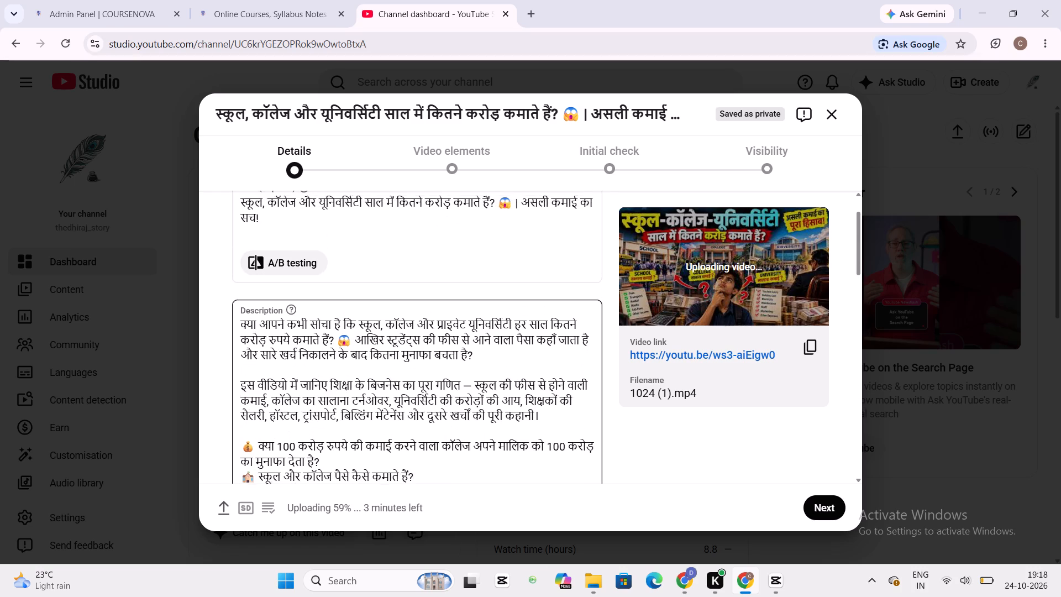
scroll(406, 399, "down", 2)
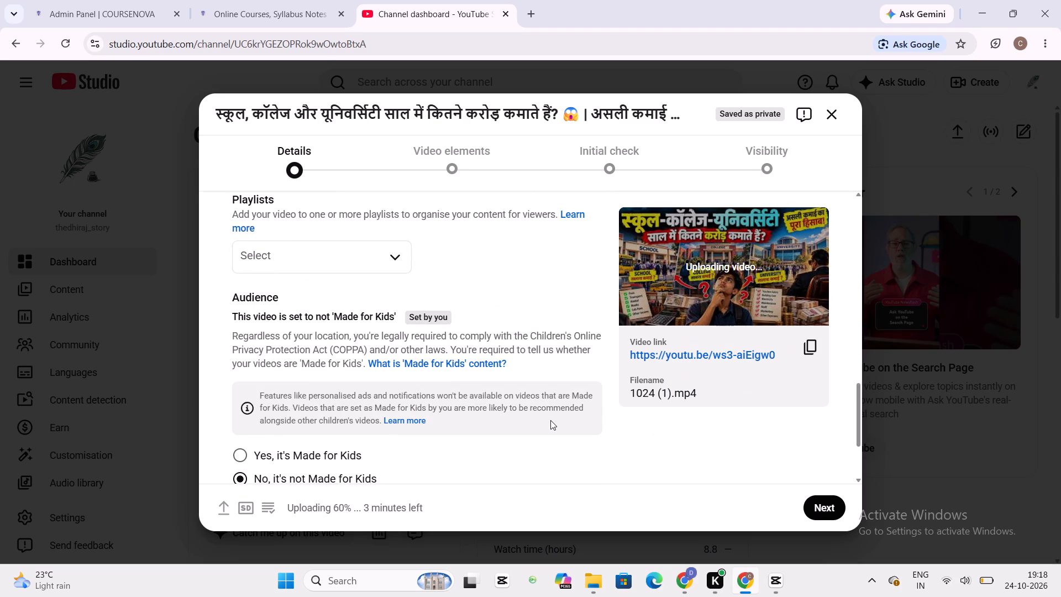
scroll(550, 419, "down", 5)
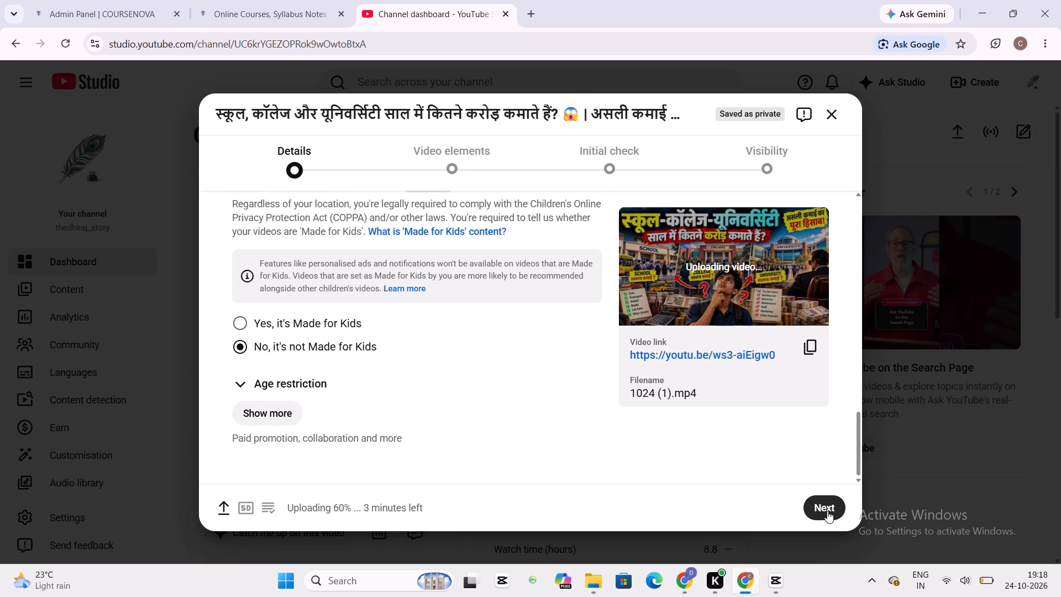
left_click(827, 511)
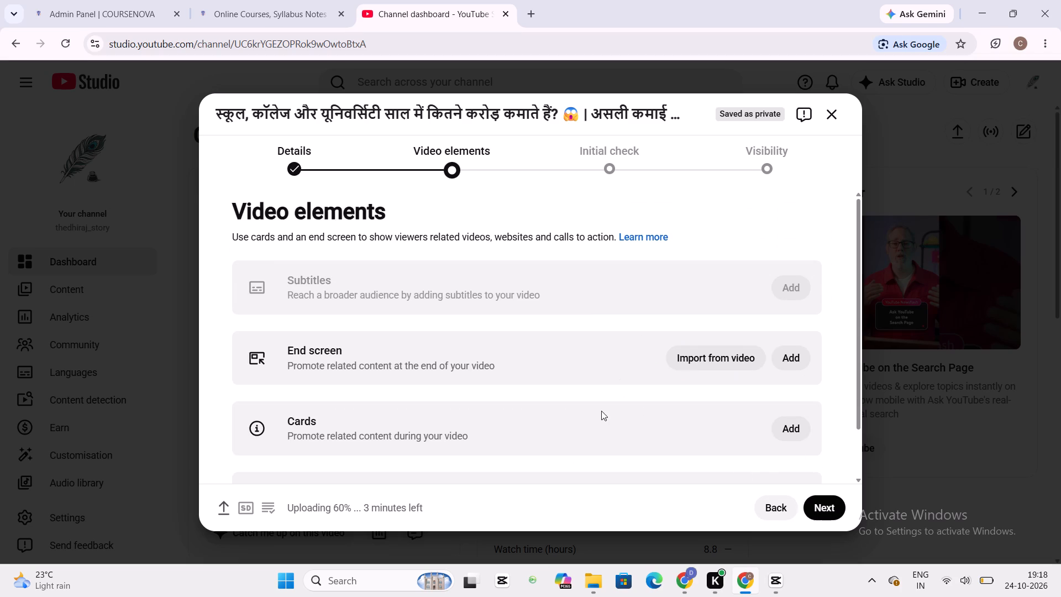
scroll(601, 411, "down", 7)
left_click(829, 505)
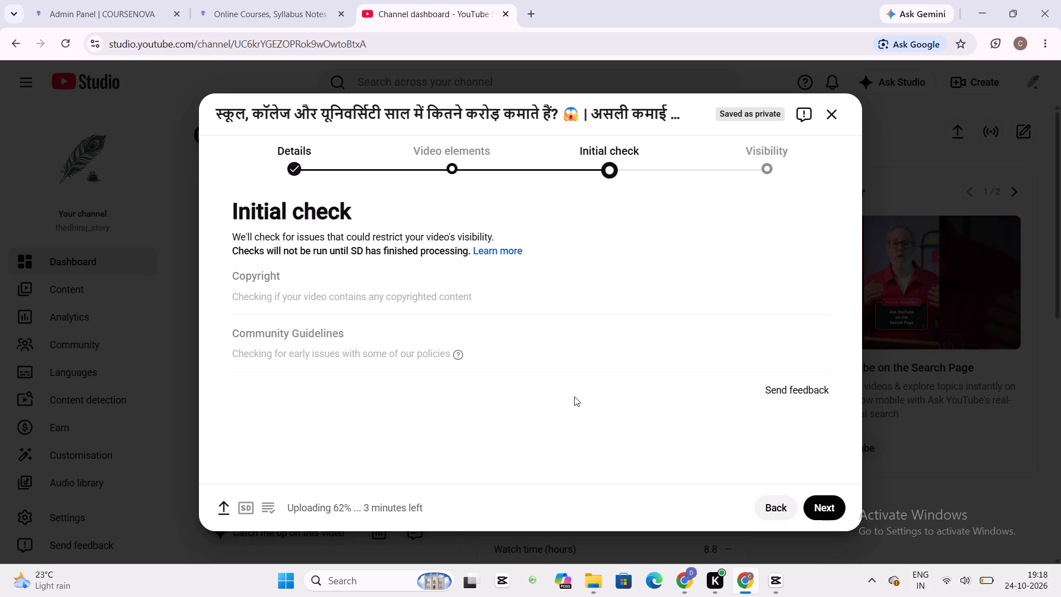
scroll(532, 377, "down", 2)
scroll(532, 377, "up", 1)
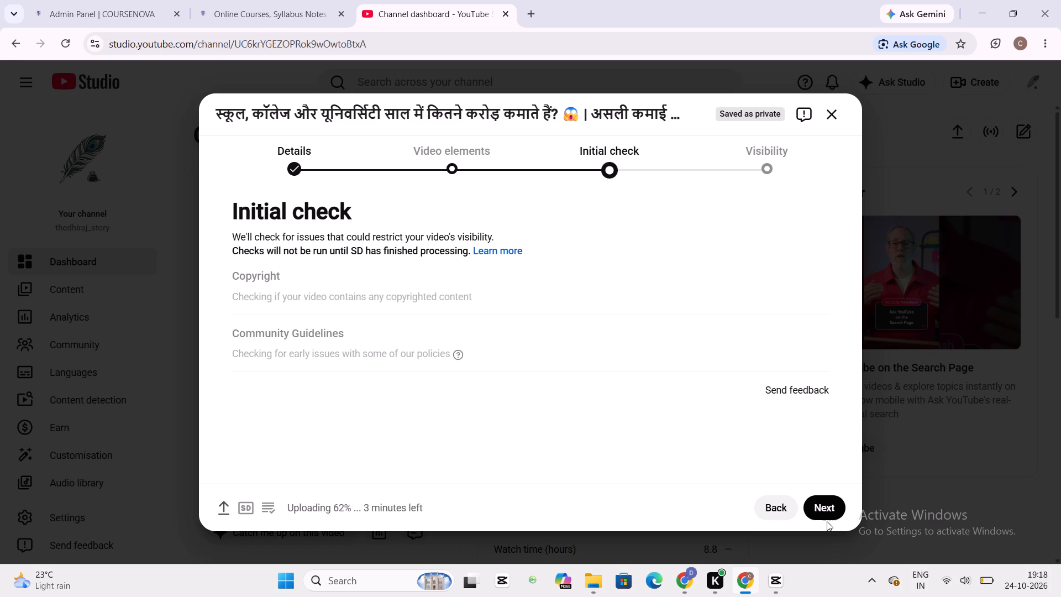
left_click(829, 509)
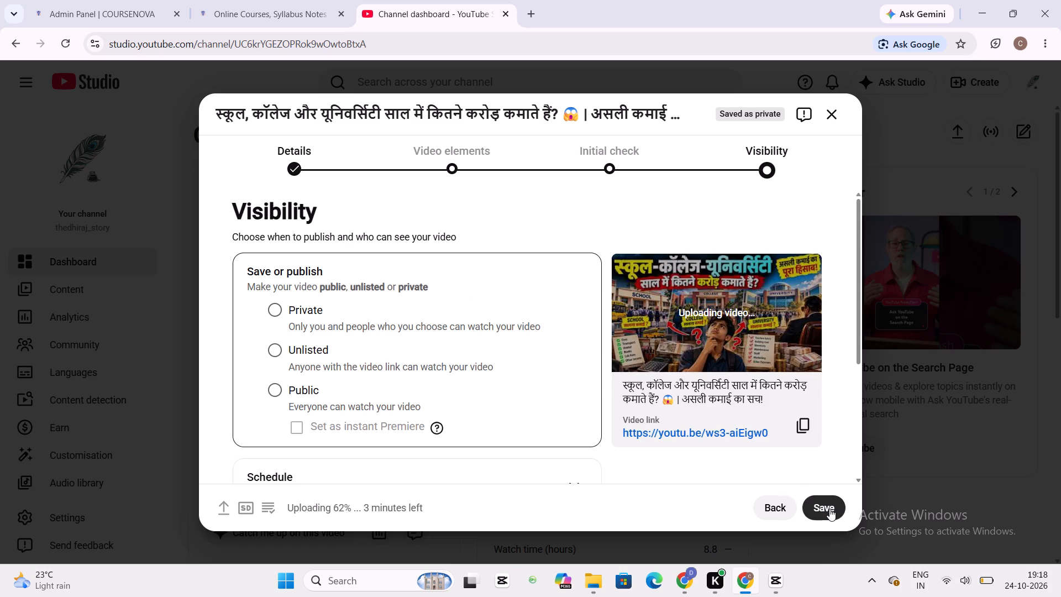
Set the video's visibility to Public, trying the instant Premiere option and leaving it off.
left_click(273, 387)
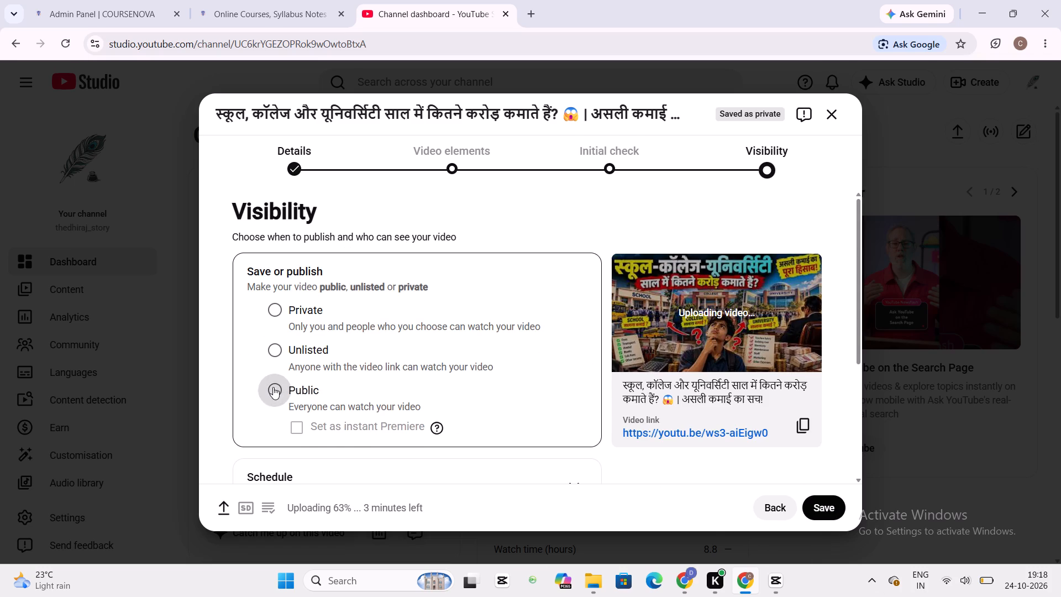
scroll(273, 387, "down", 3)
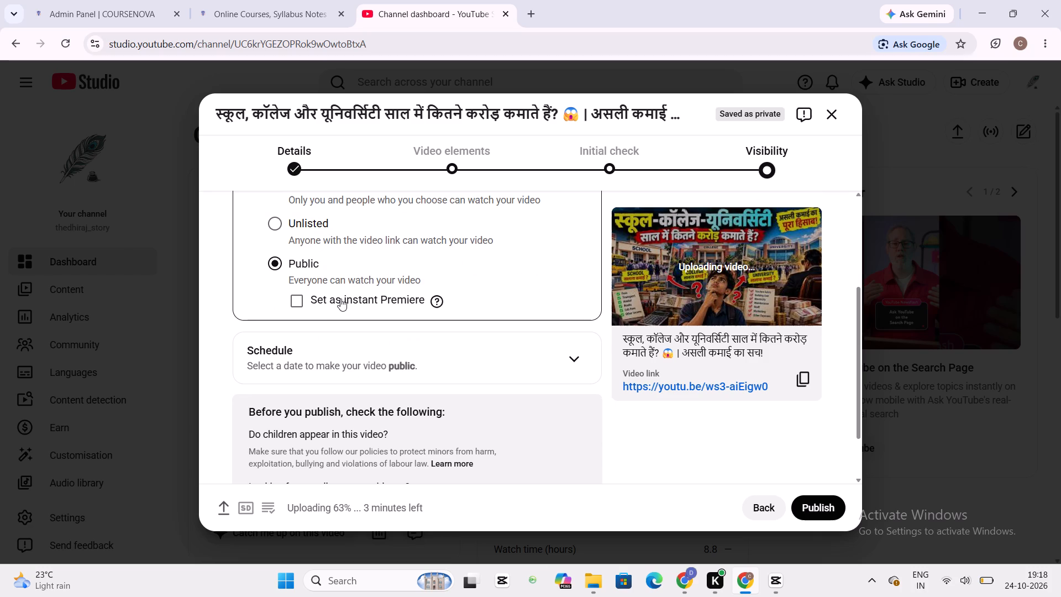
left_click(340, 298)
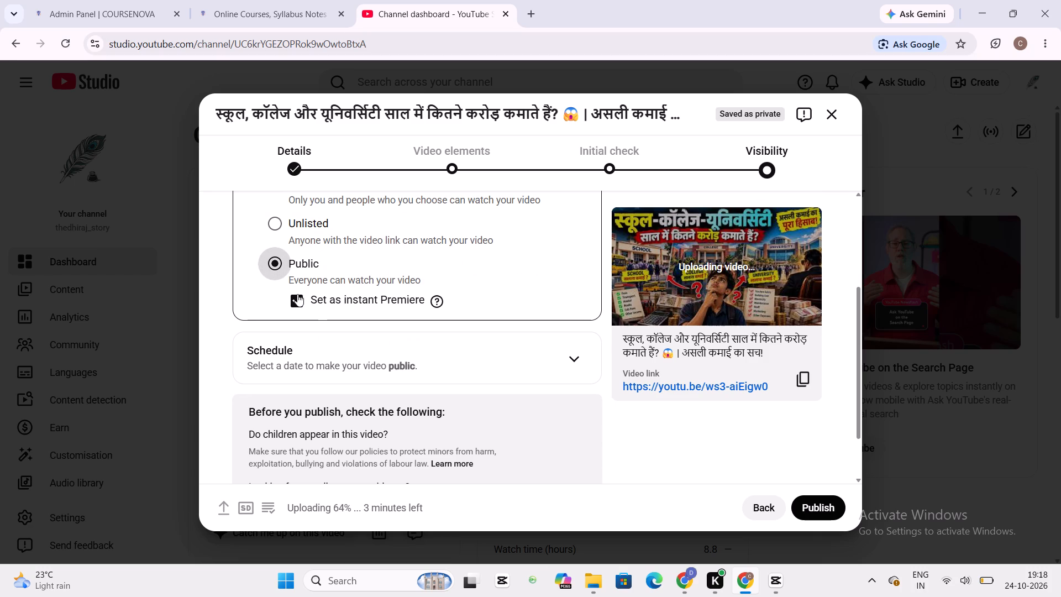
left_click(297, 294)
Set the video to be scheduled as public on 25 Oct 2026 at 08:00.
left_click(534, 371)
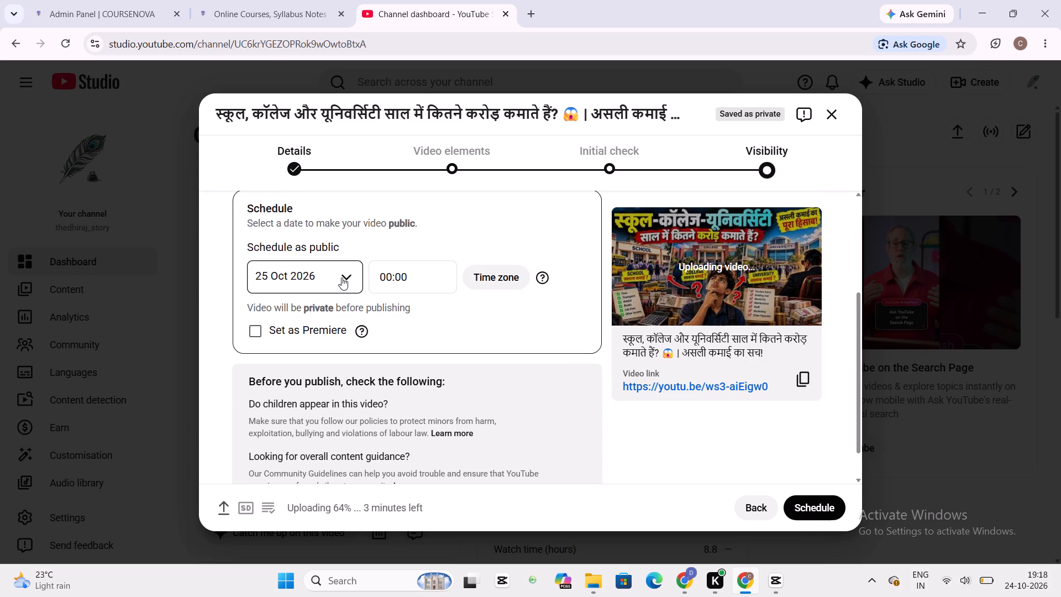
left_click(401, 279)
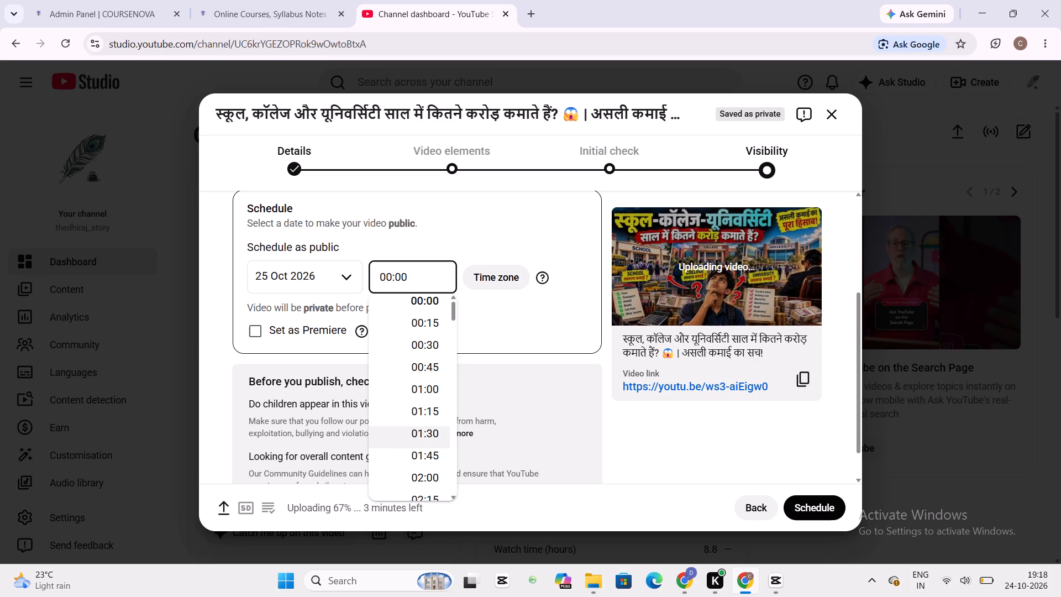
scroll(433, 452, "down", 5)
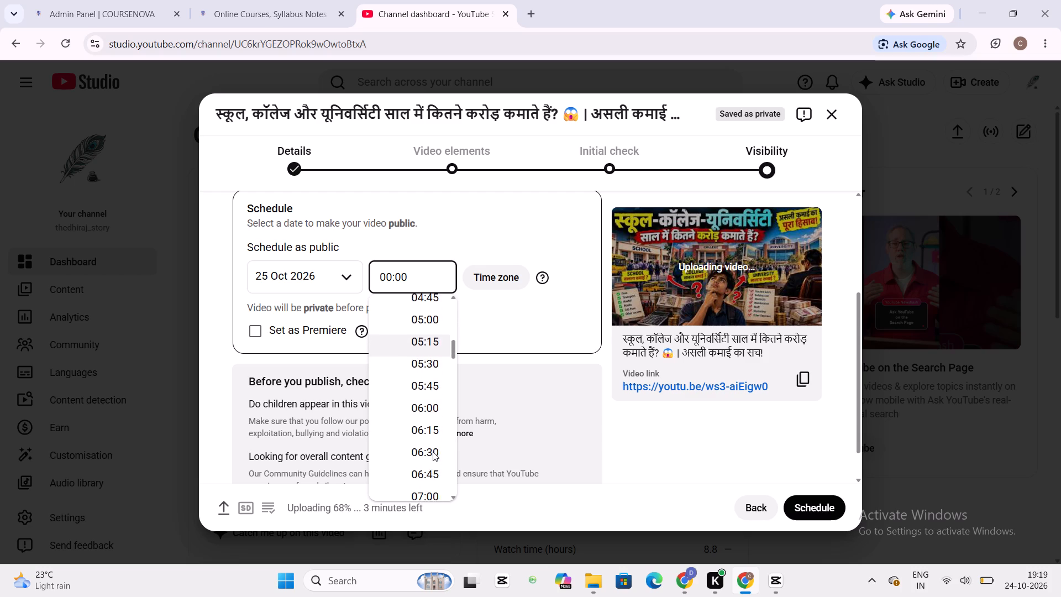
scroll(433, 452, "down", 2)
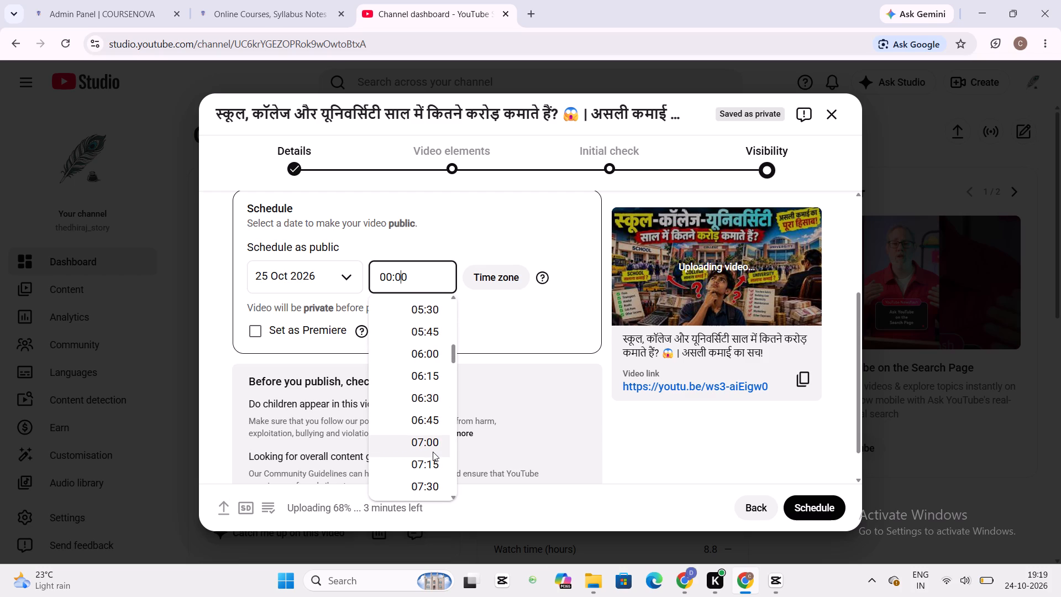
scroll(433, 452, "down", 2)
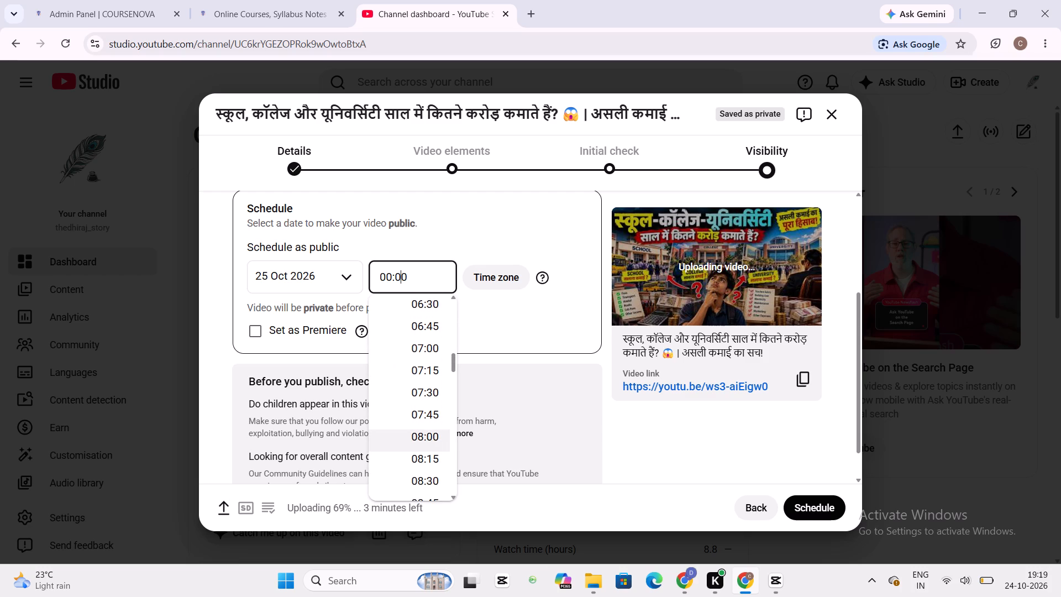
left_click(418, 441)
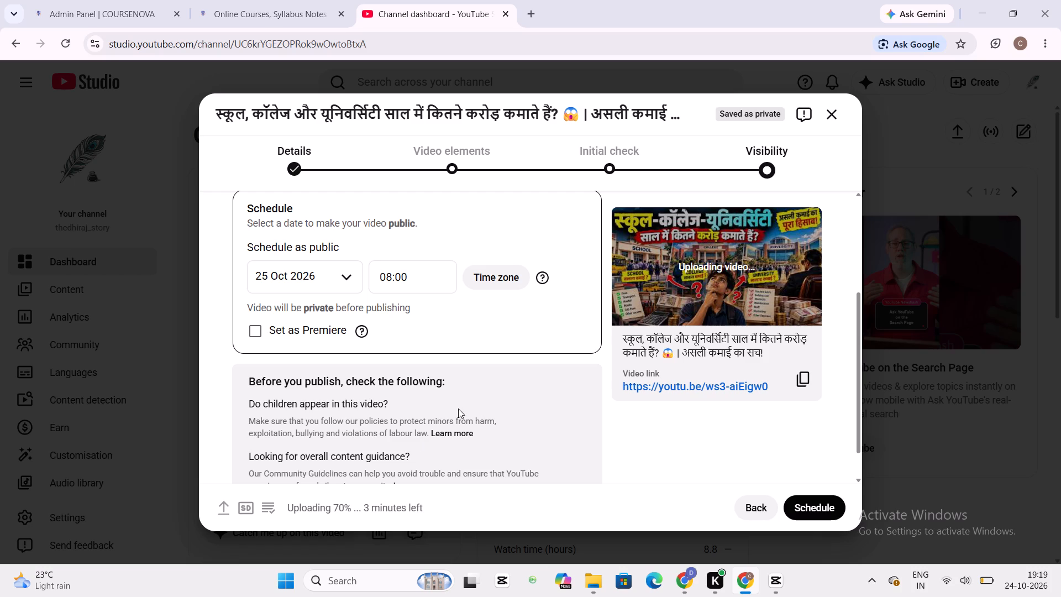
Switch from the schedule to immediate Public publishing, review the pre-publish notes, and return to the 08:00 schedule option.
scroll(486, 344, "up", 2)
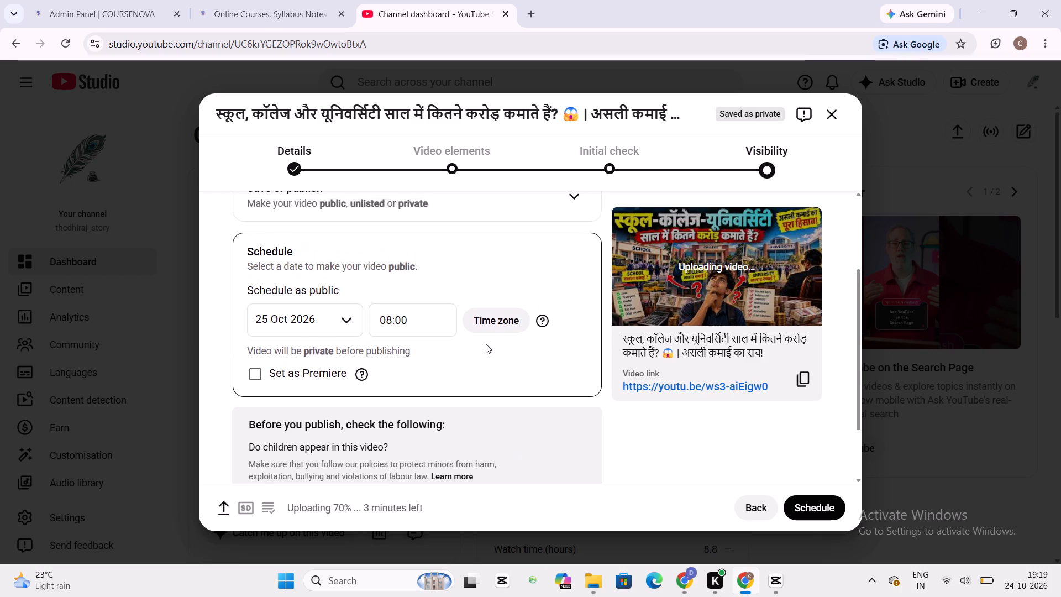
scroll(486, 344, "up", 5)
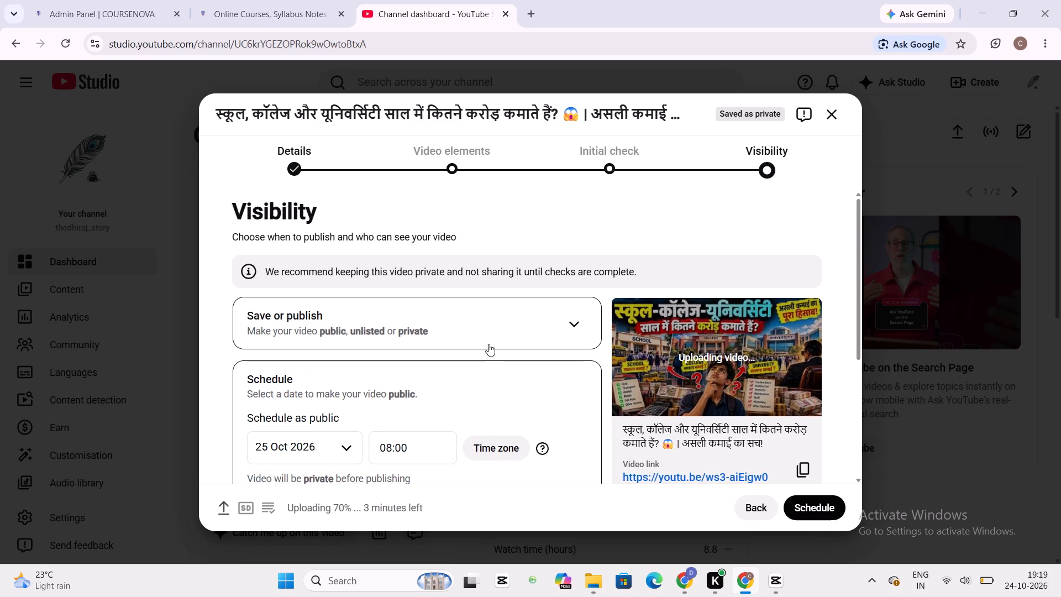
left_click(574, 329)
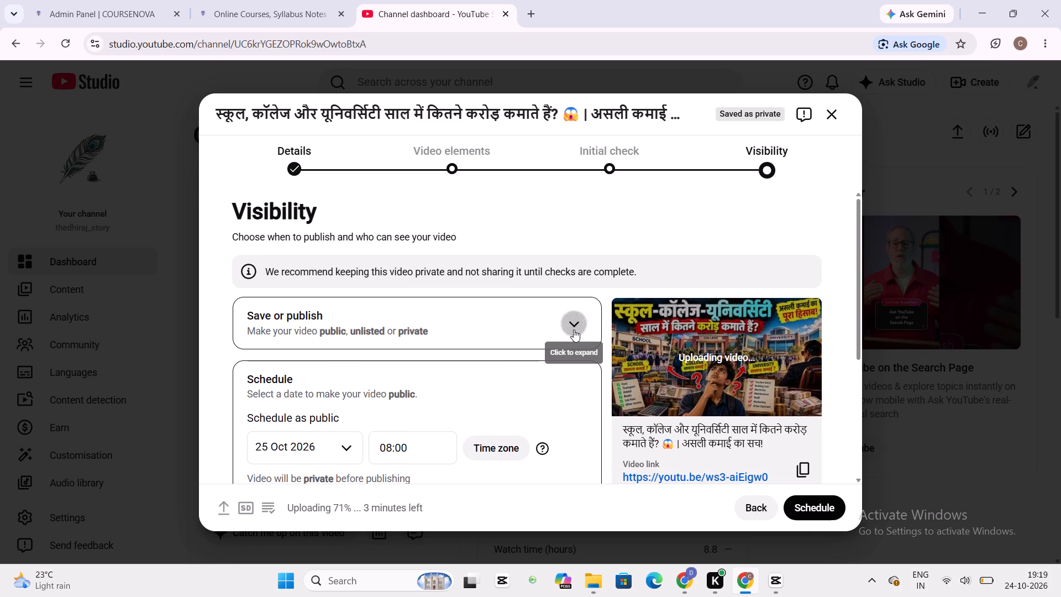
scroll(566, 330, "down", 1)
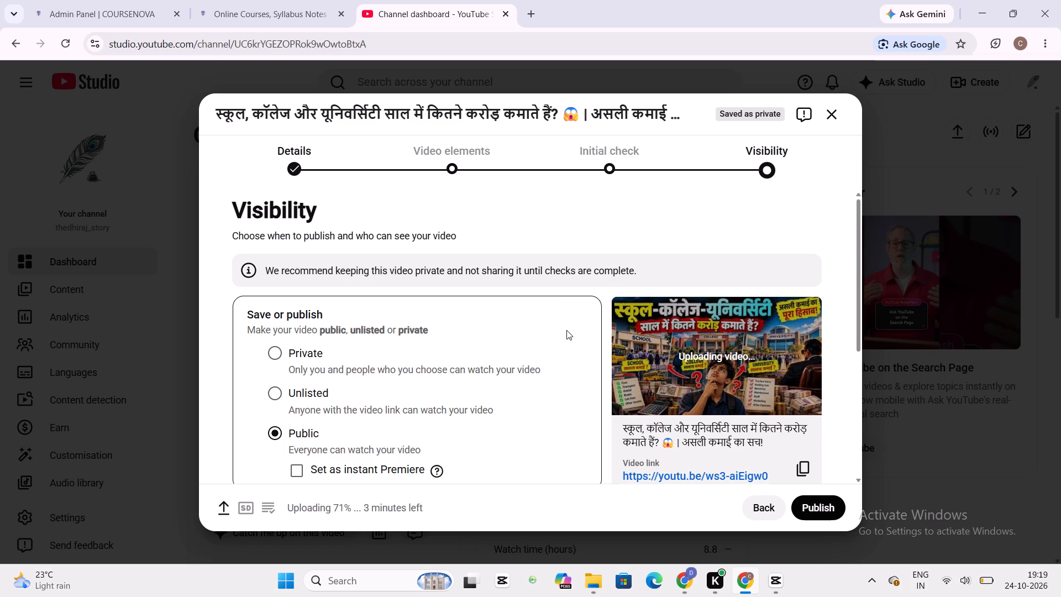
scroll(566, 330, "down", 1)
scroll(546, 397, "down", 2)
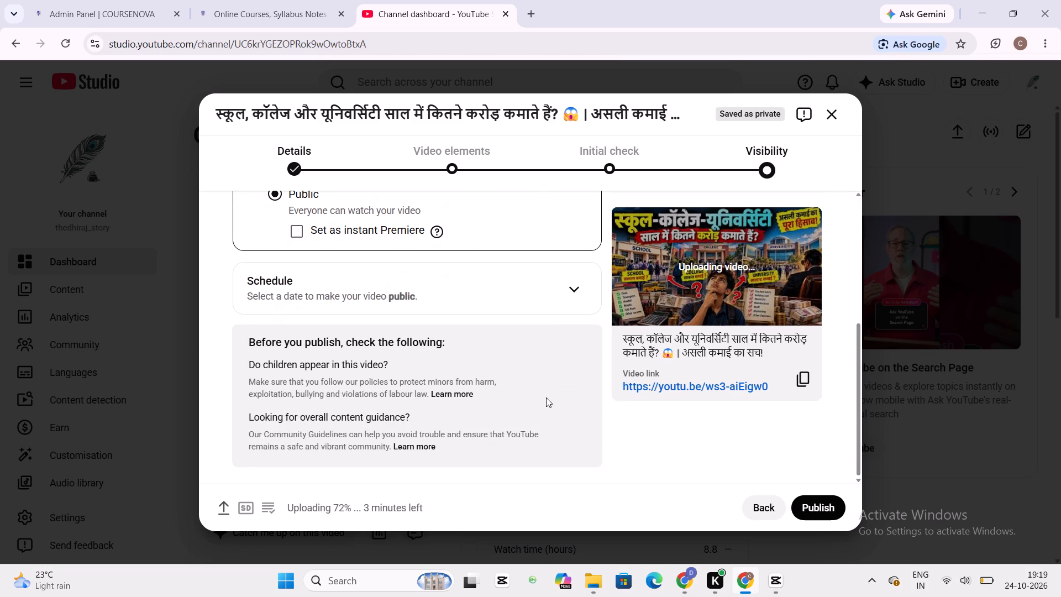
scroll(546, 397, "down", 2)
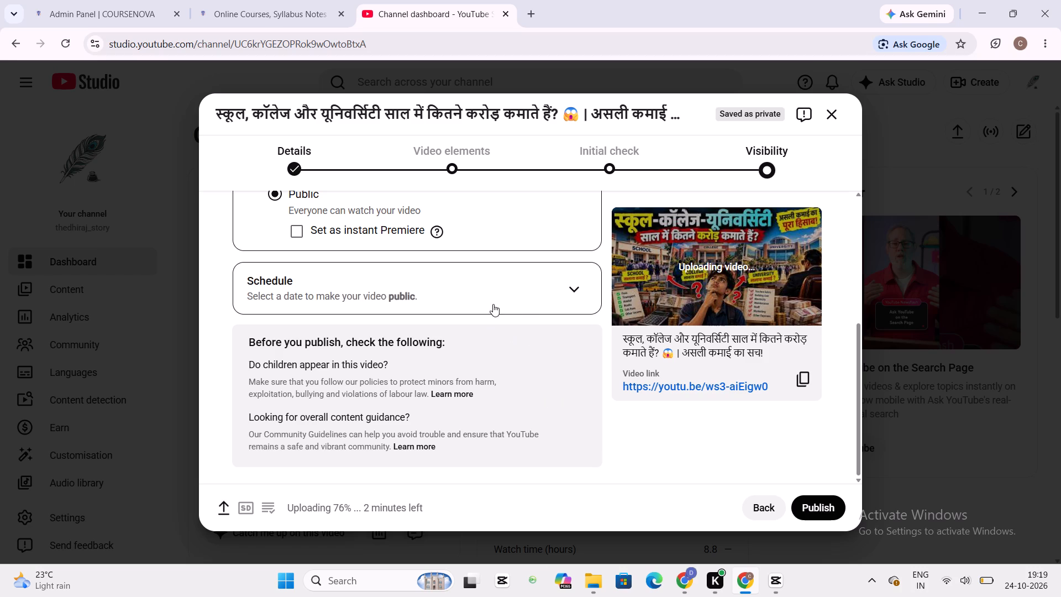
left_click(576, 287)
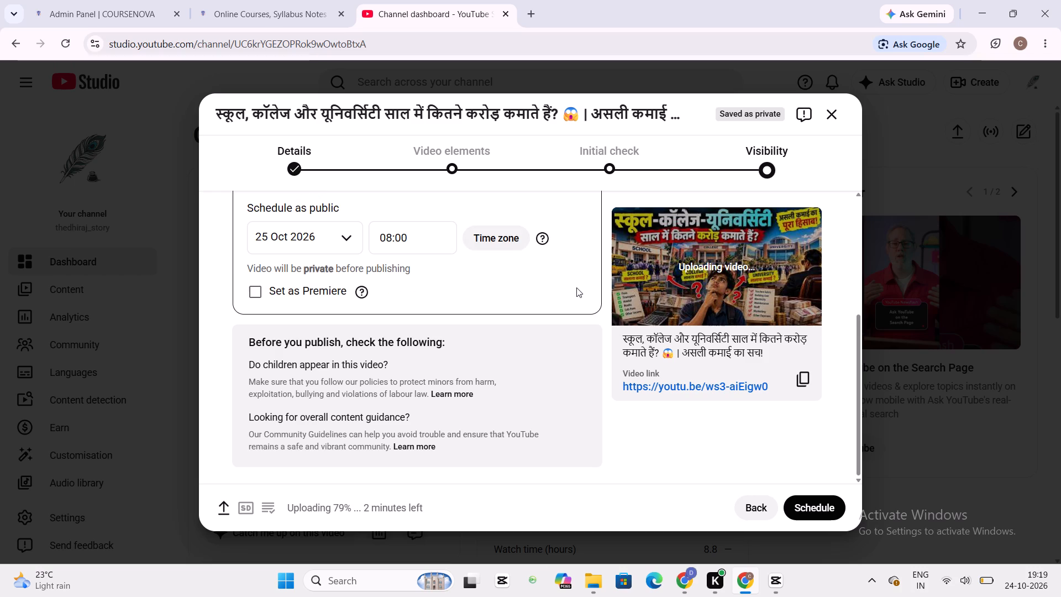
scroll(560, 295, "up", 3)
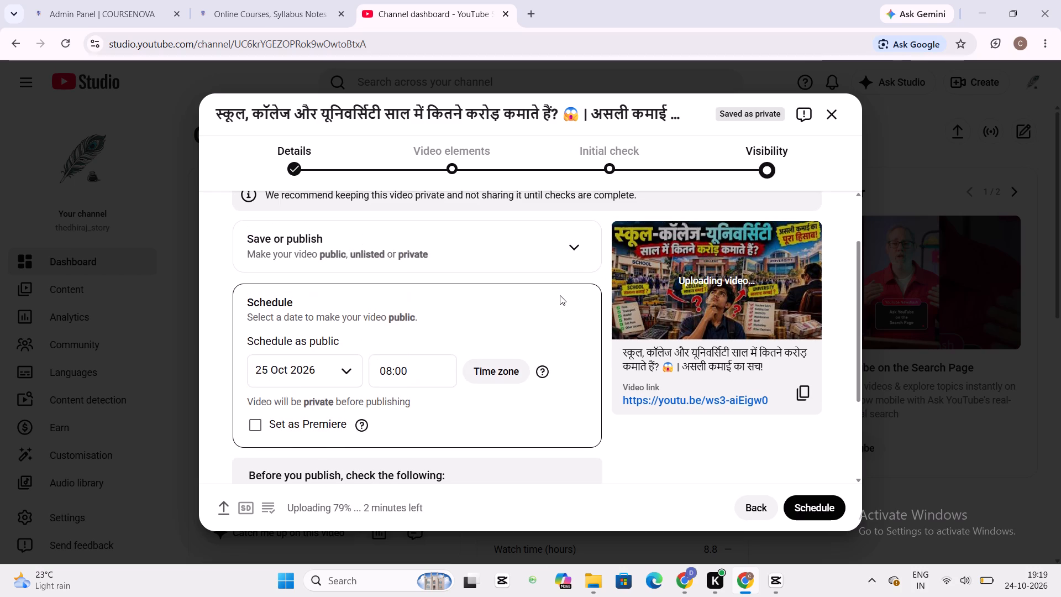
Switch the video from scheduled release to immediate publishing with Public visibility.
left_click(575, 246)
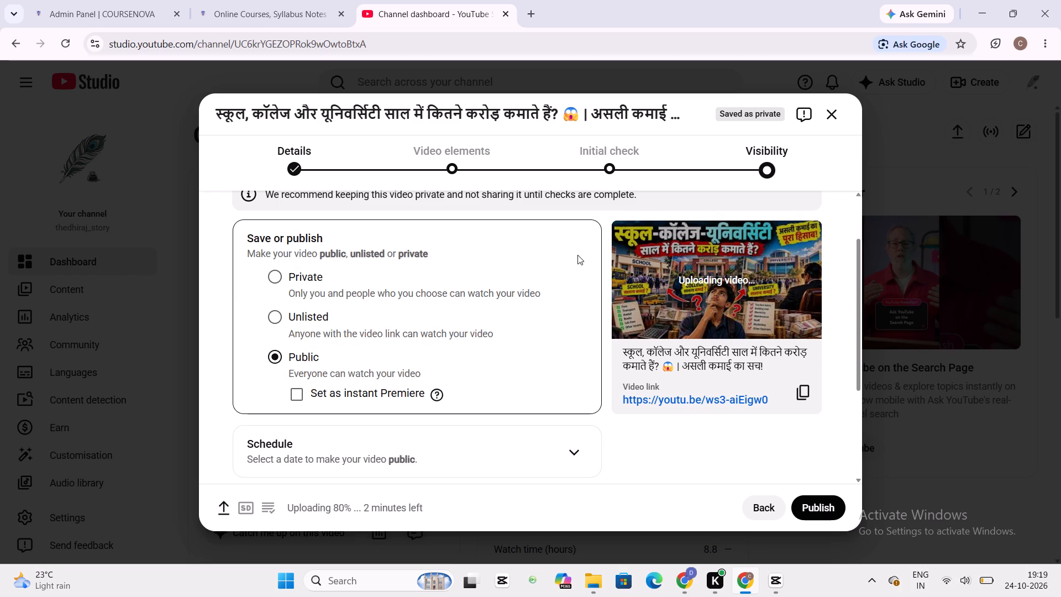
Review the visibility options and the pre-publish notes on children and content guidance while the upload finishes.
scroll(577, 255, "down", 2)
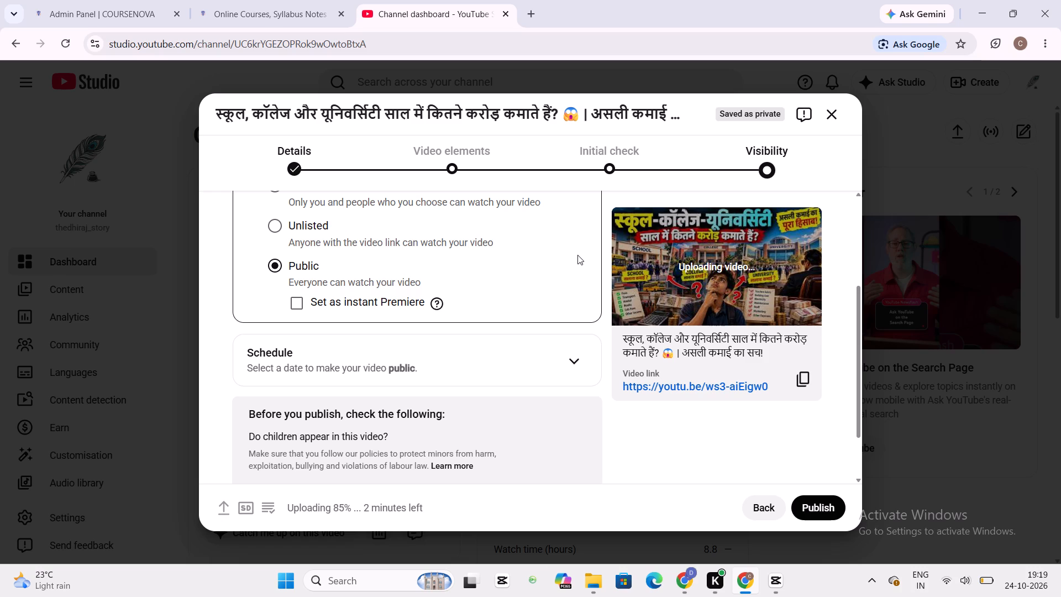
scroll(577, 255, "down", 2)
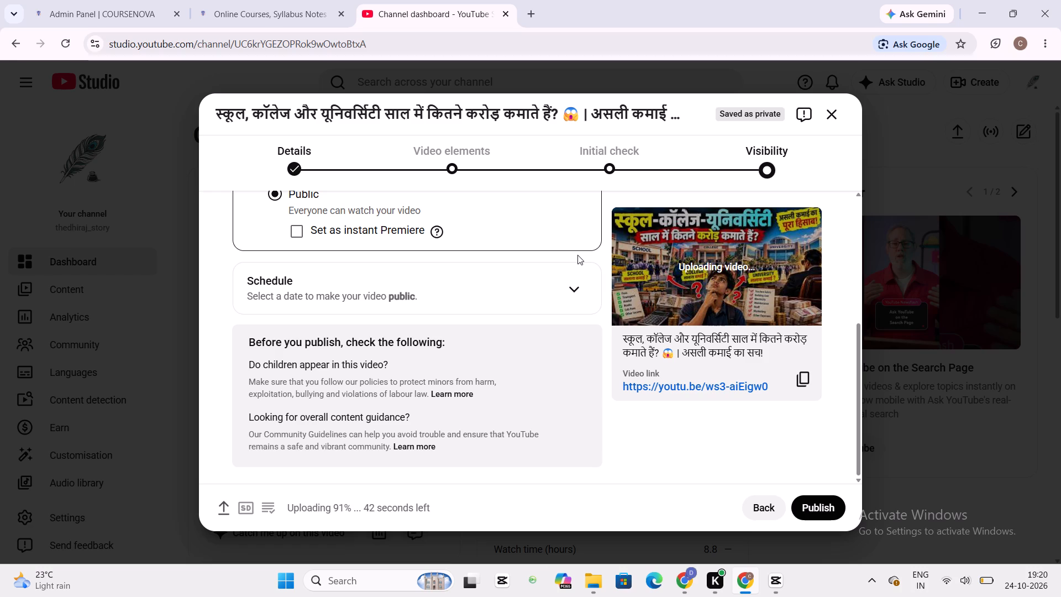
scroll(575, 287, "down", 1)
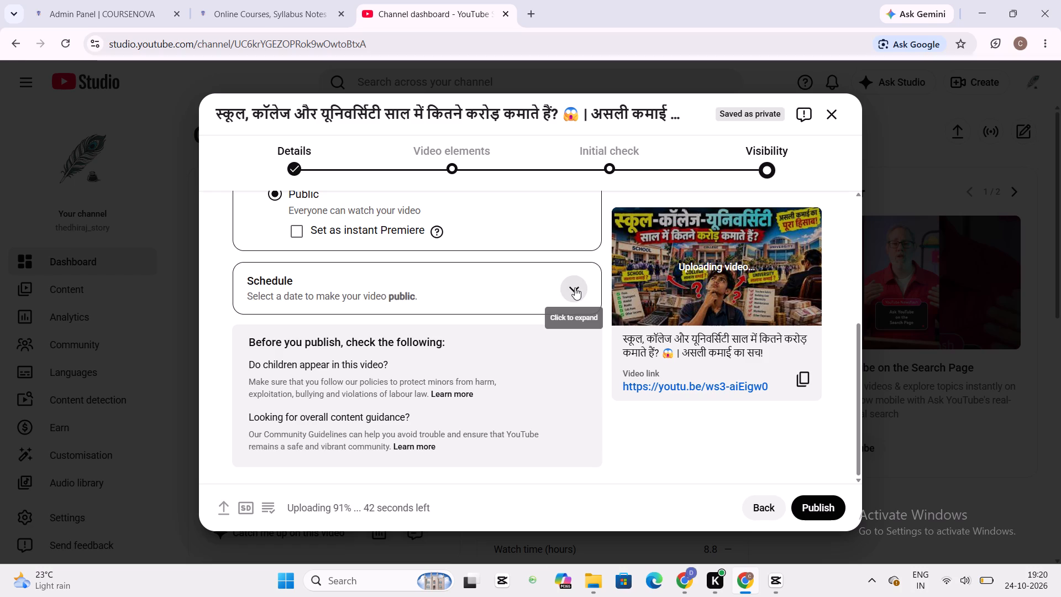
scroll(575, 287, "down", 1)
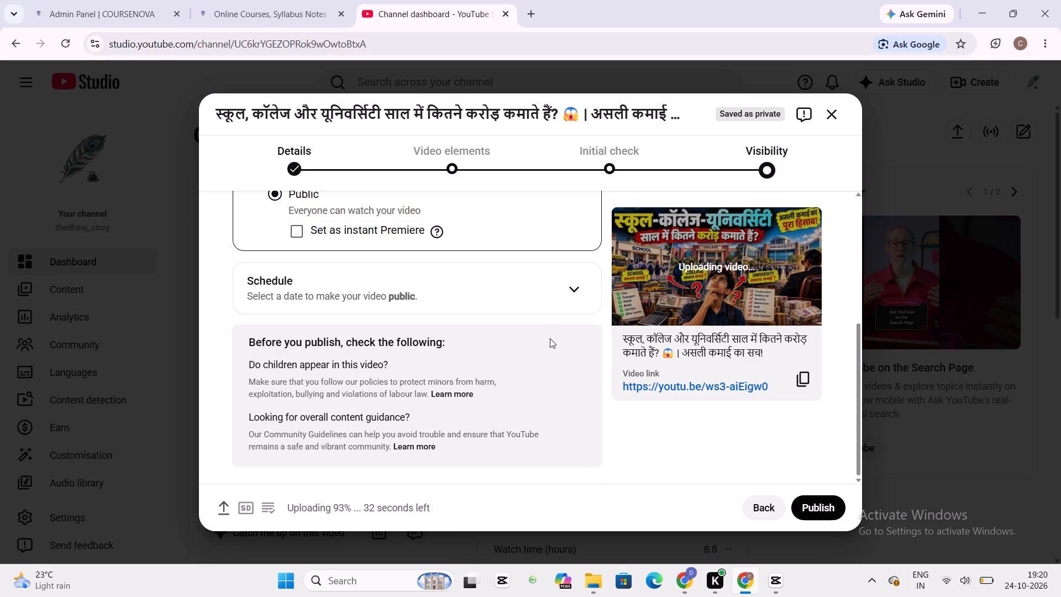
scroll(550, 338, "down", 2)
scroll(647, 443, "up", 2)
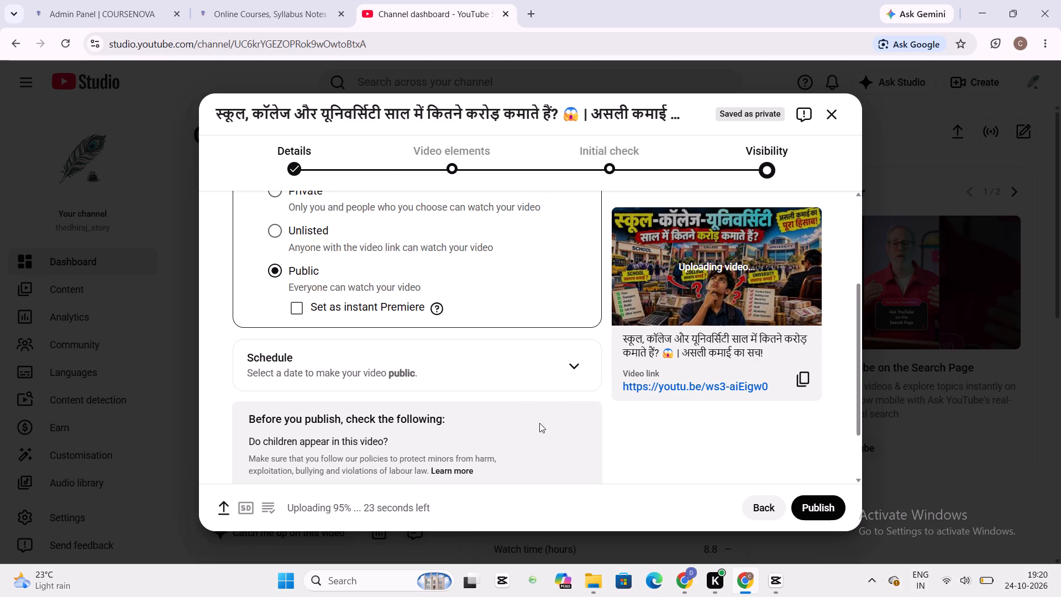
scroll(538, 423, "up", 3)
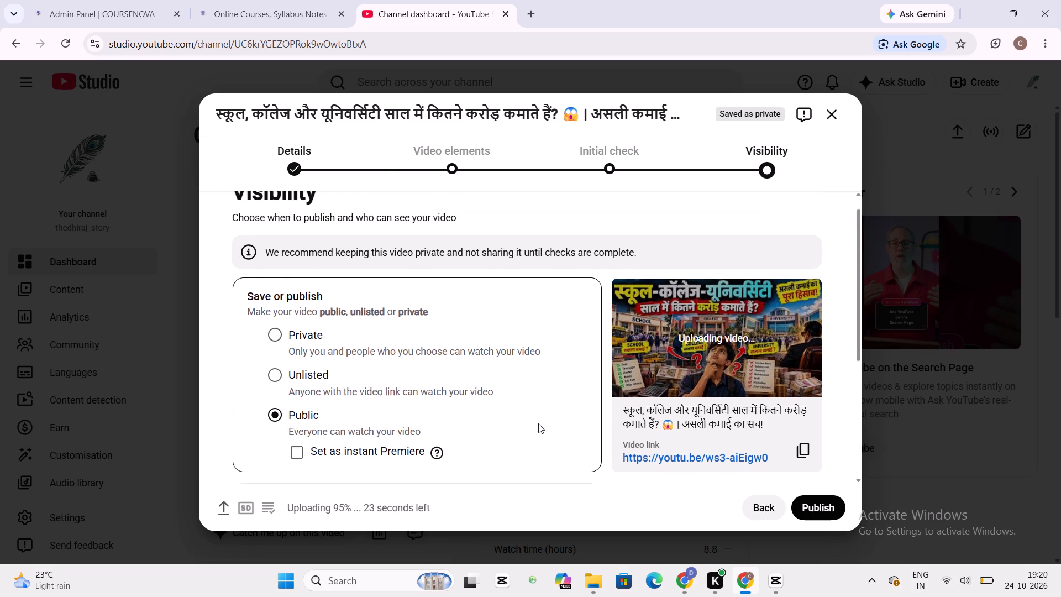
scroll(538, 423, "up", 1)
scroll(515, 253, "down", 6)
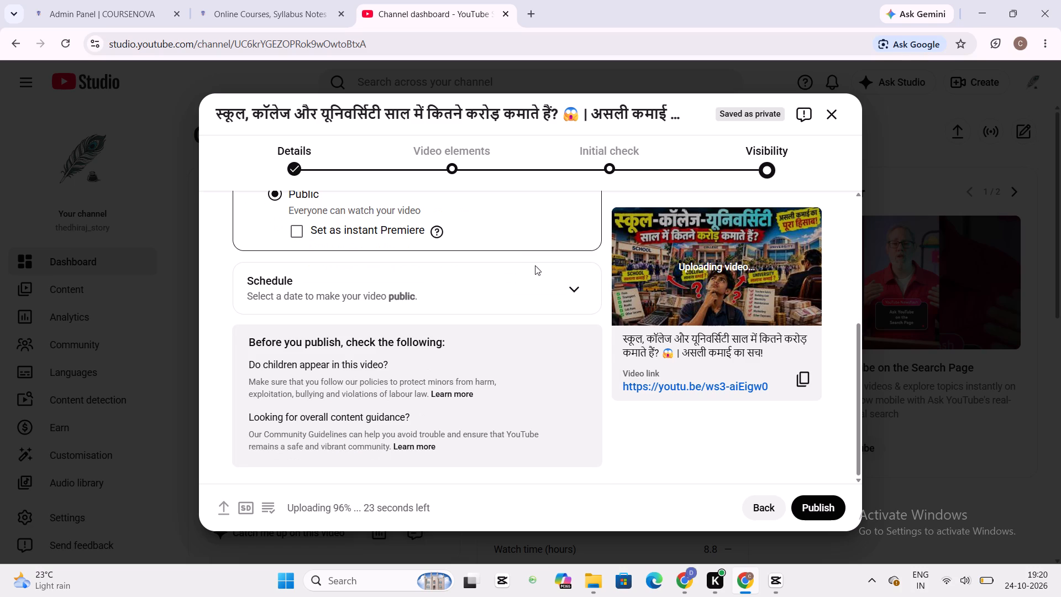
scroll(451, 331, "up", 2)
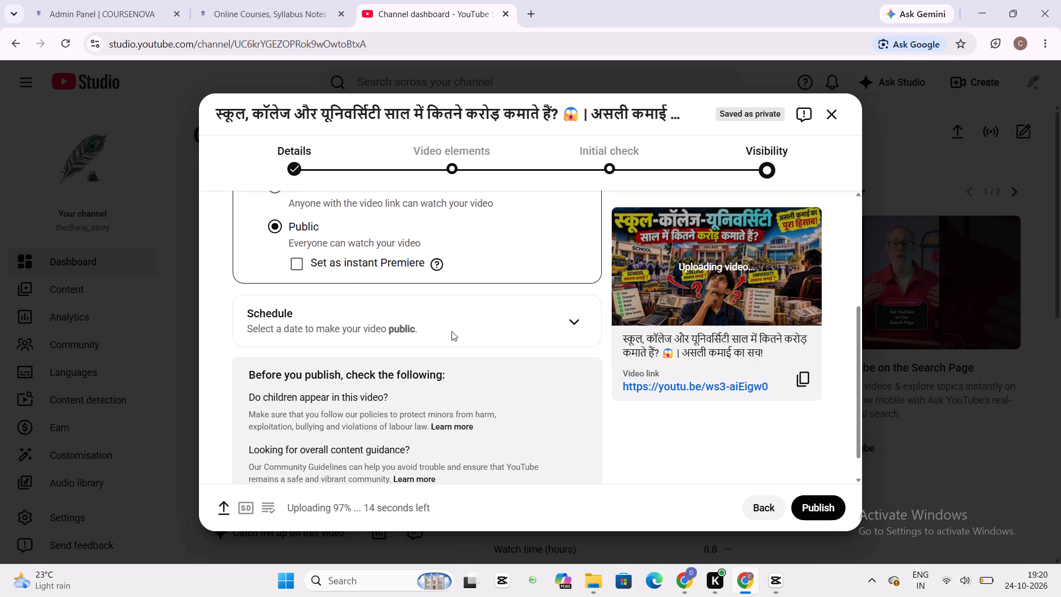
scroll(451, 331, "up", 5)
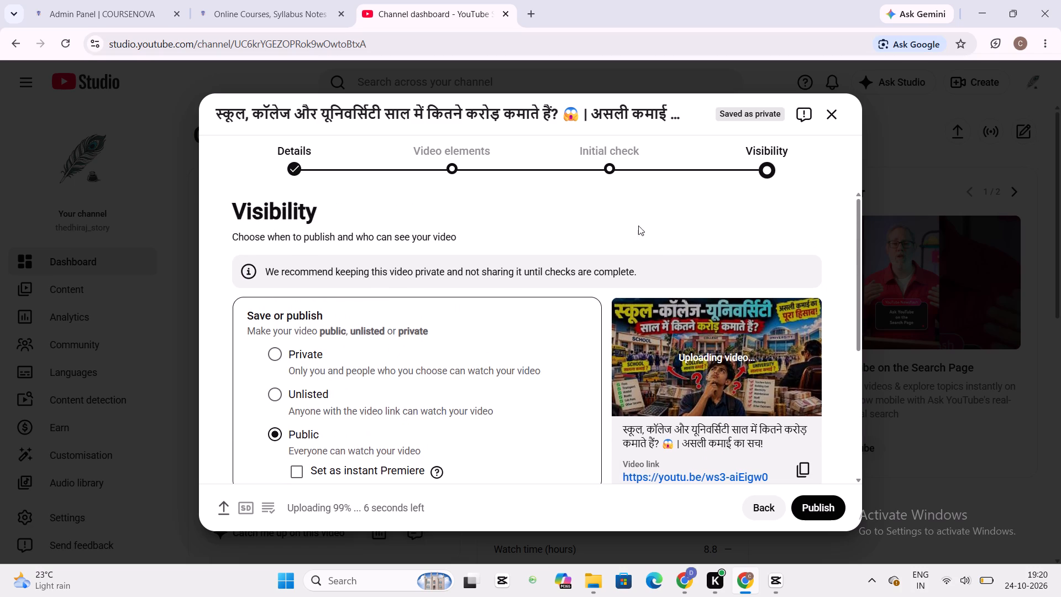
scroll(526, 233, "down", 4)
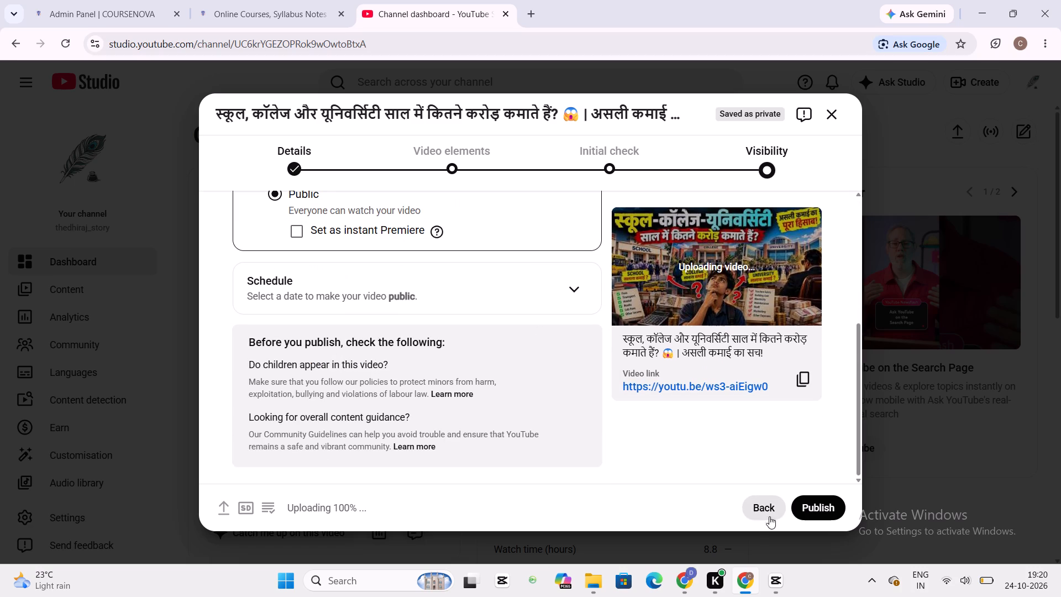
Publish the video immediately as public without waiting for the content checks, and dismiss the processing notice.
left_click(814, 503)
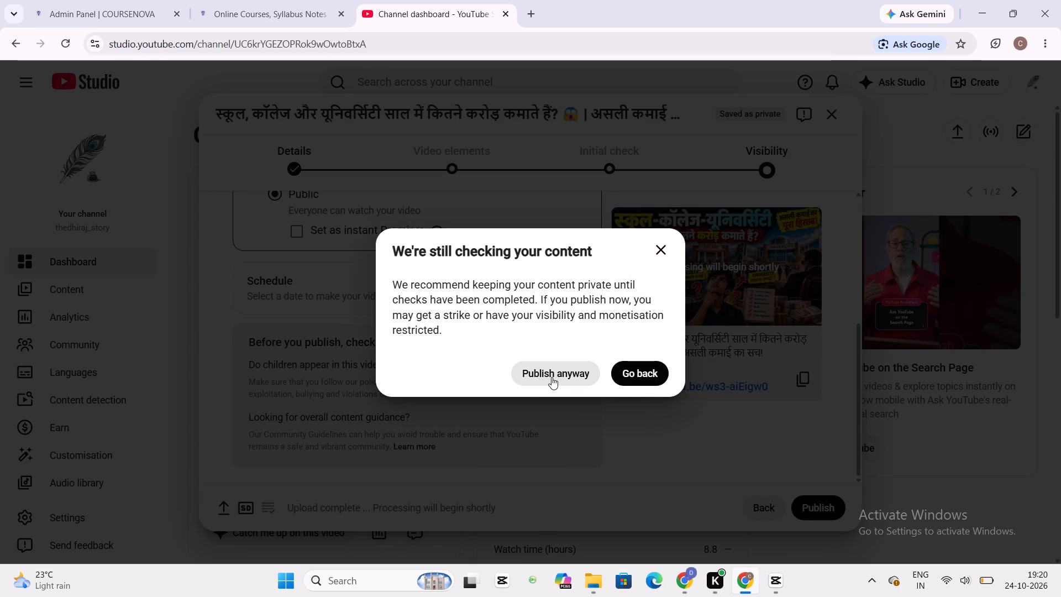
left_click(565, 369)
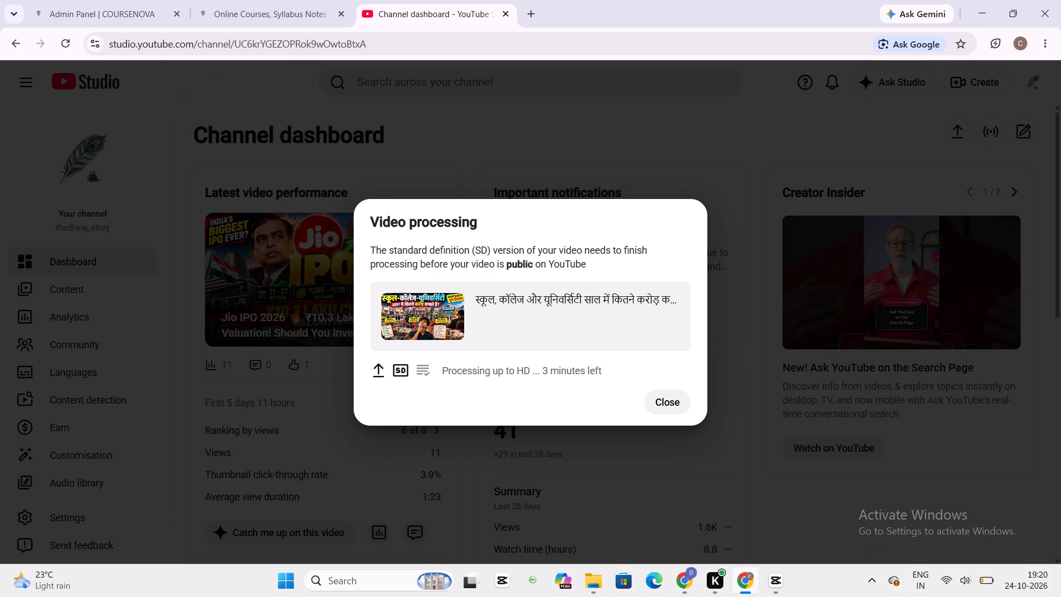
left_click(675, 397)
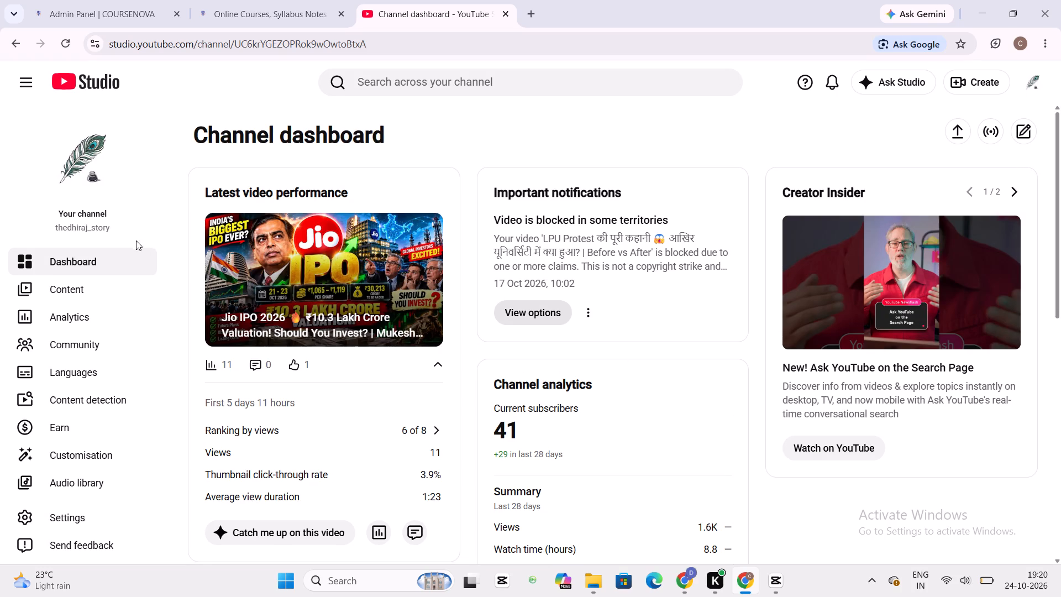
View the channel analytics, then examine the analytics of the Supreme Court video published on 14 Oct 2026.
left_click(83, 315)
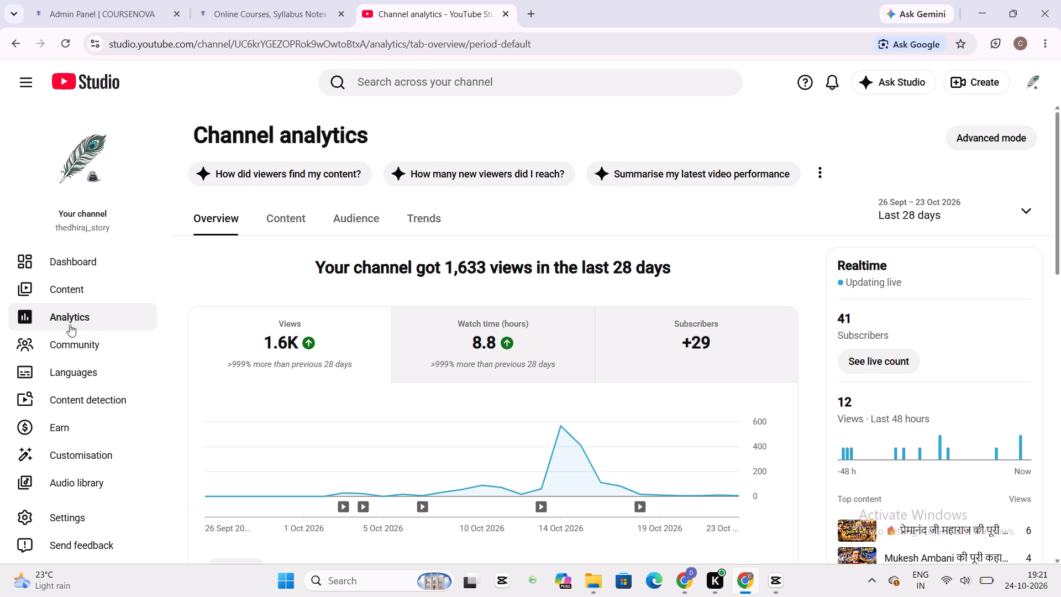
left_click(51, 295)
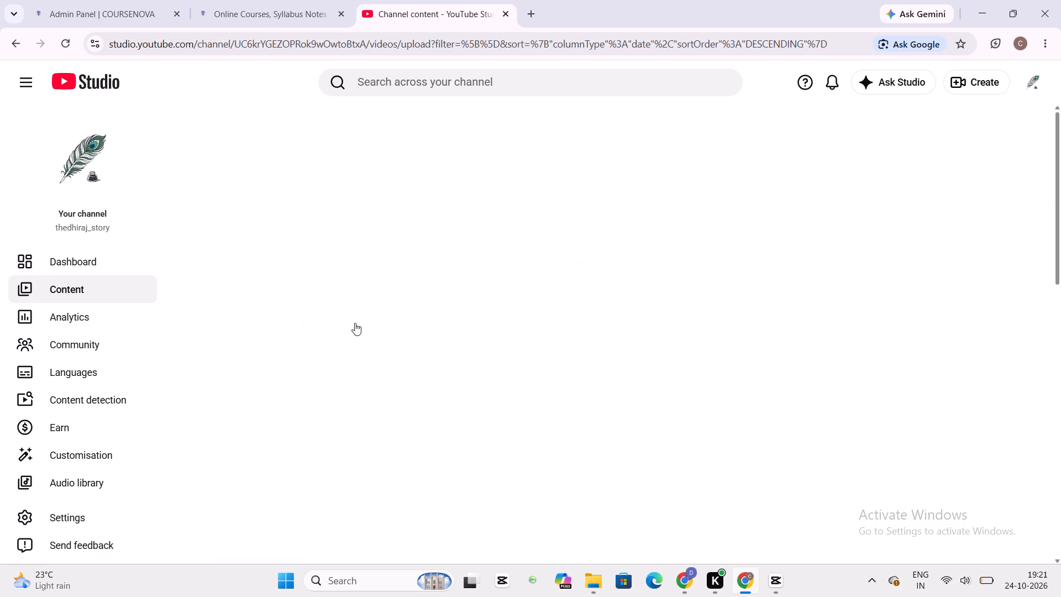
scroll(346, 334, "down", 1)
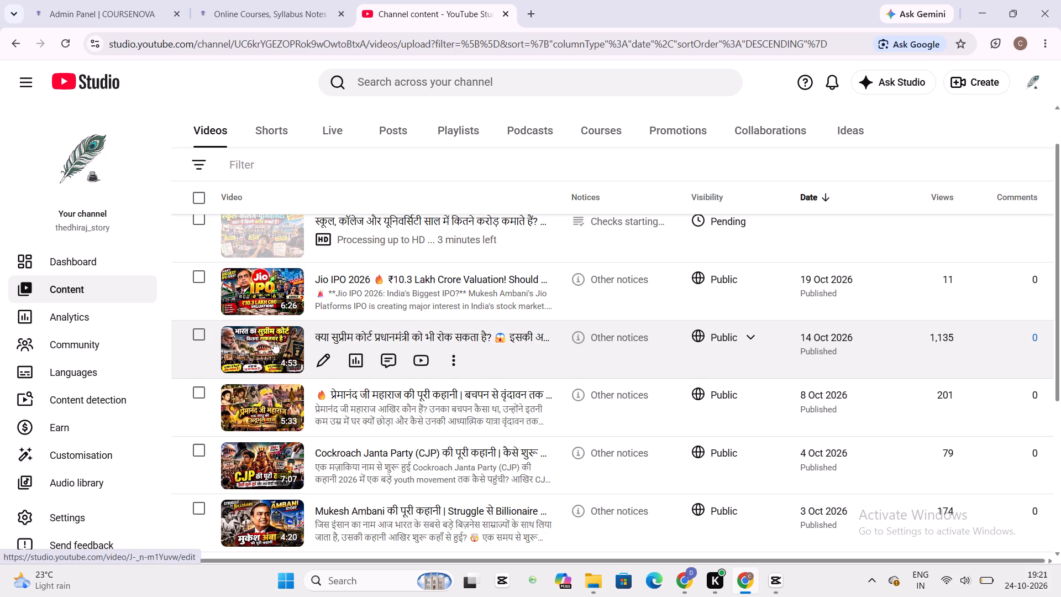
left_click(345, 334)
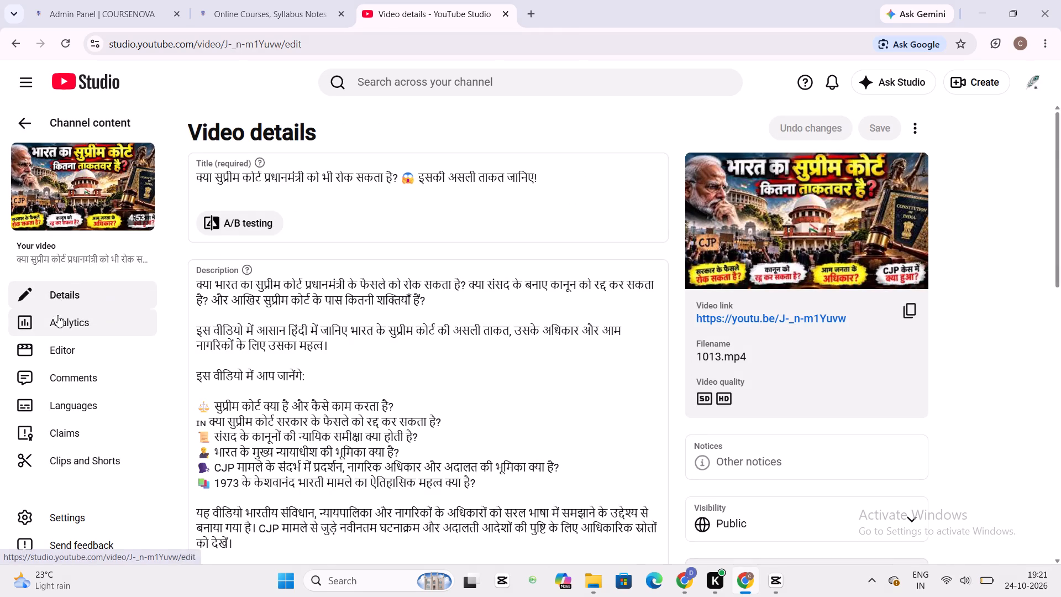
left_click(55, 320)
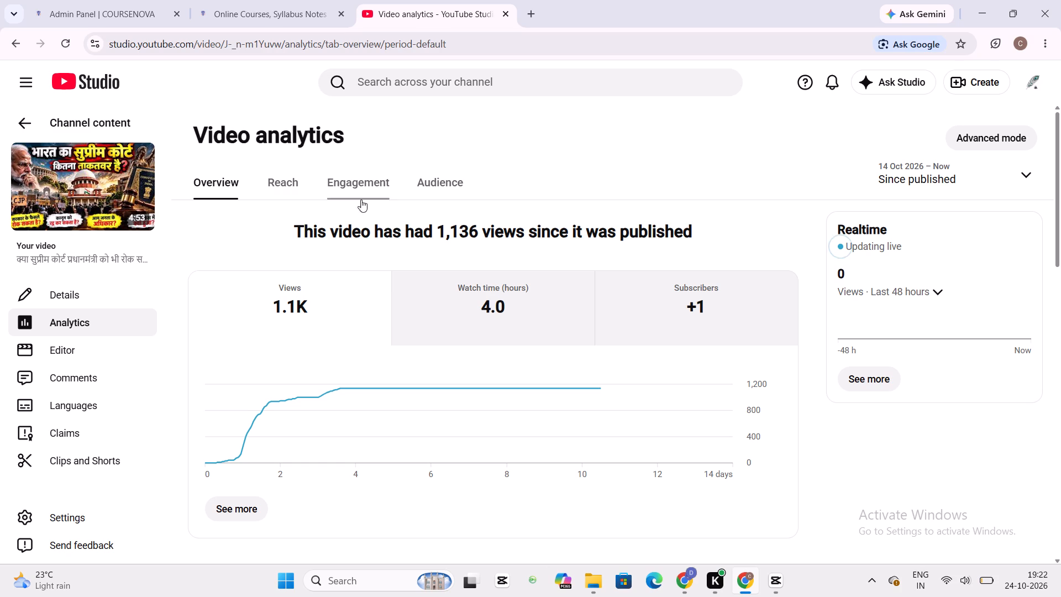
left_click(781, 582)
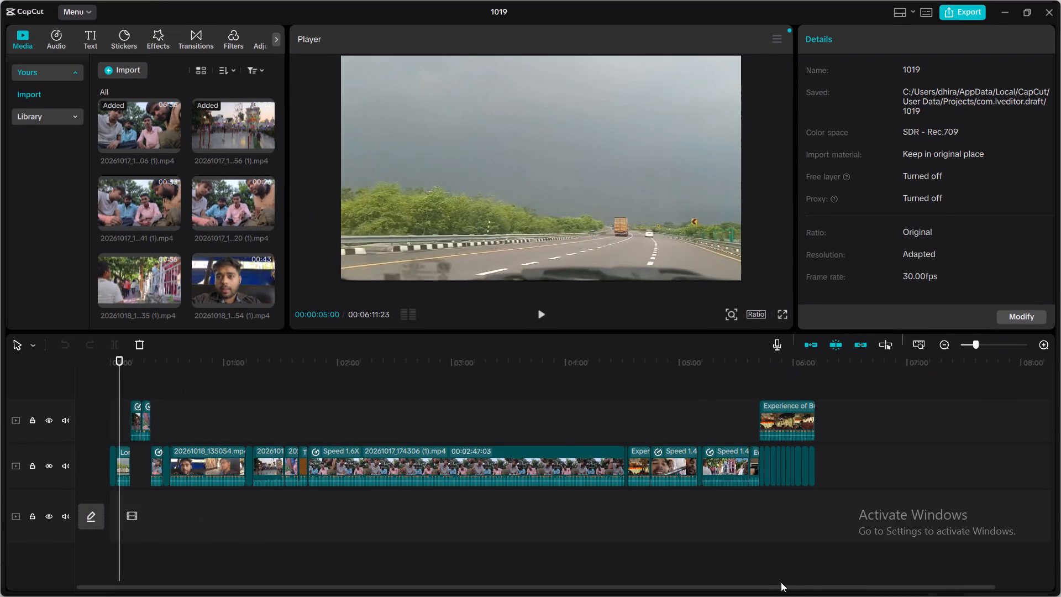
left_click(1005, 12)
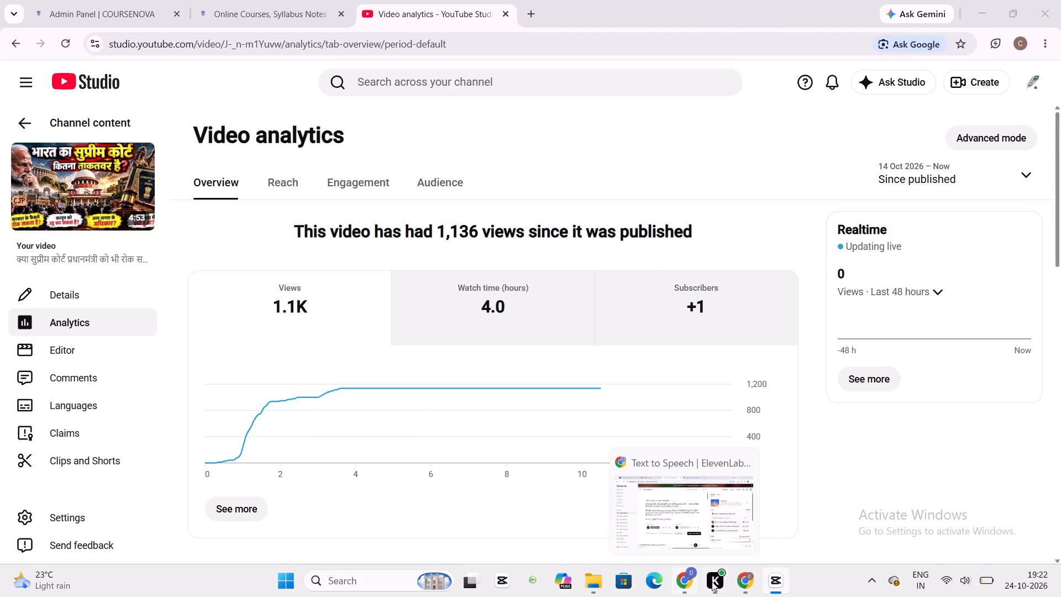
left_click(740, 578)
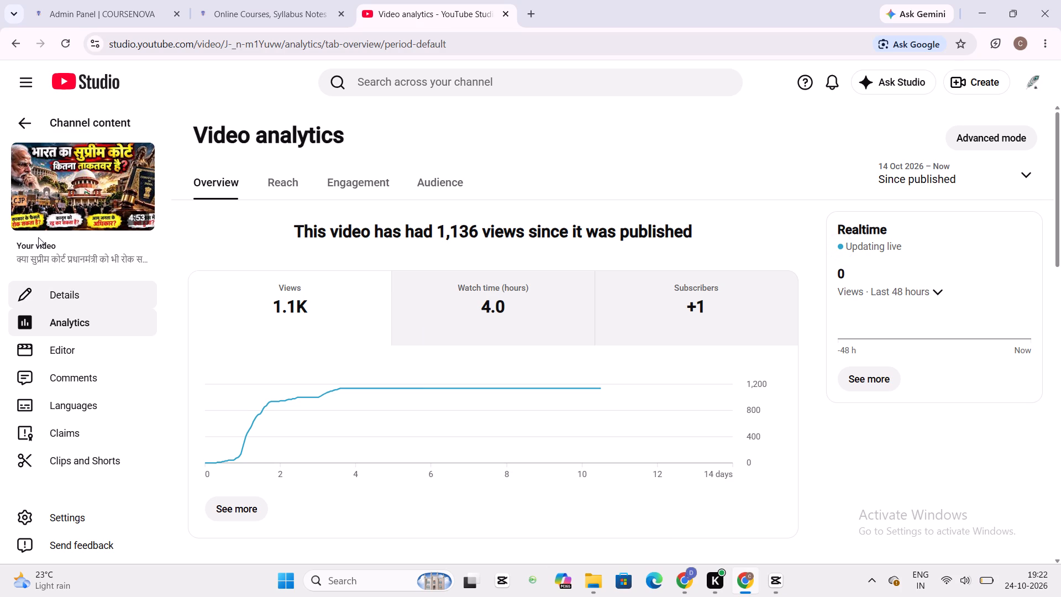
Return to the channel's content list and view the channel analytics overview.
left_click(19, 132)
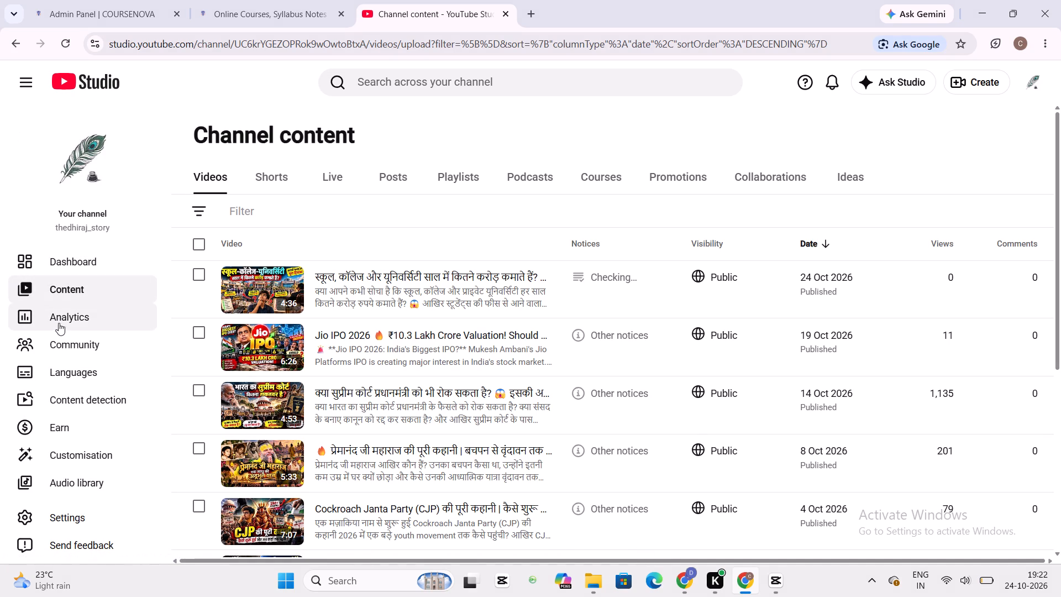
left_click(62, 323)
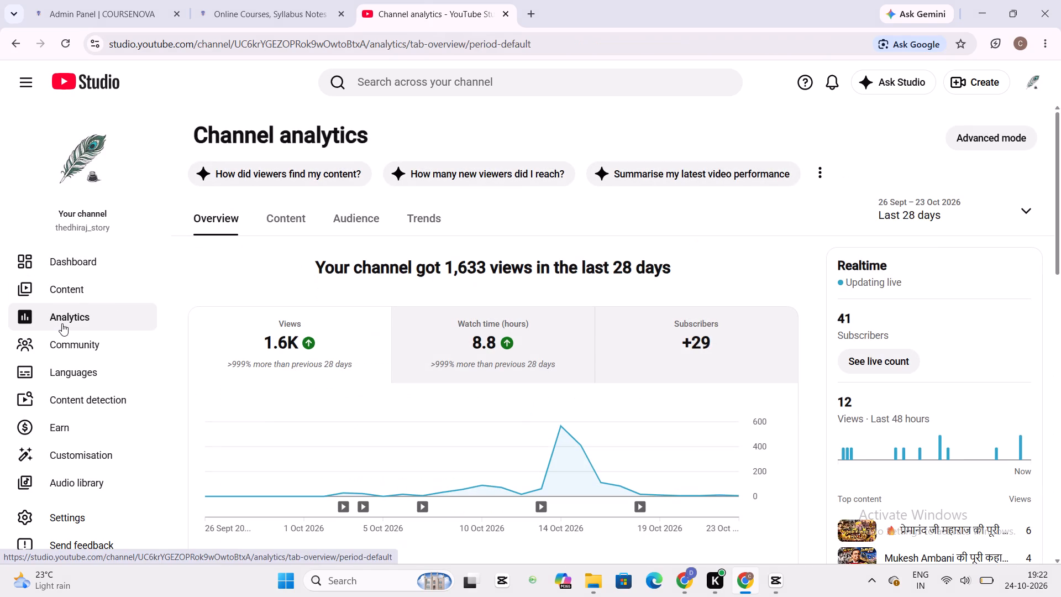
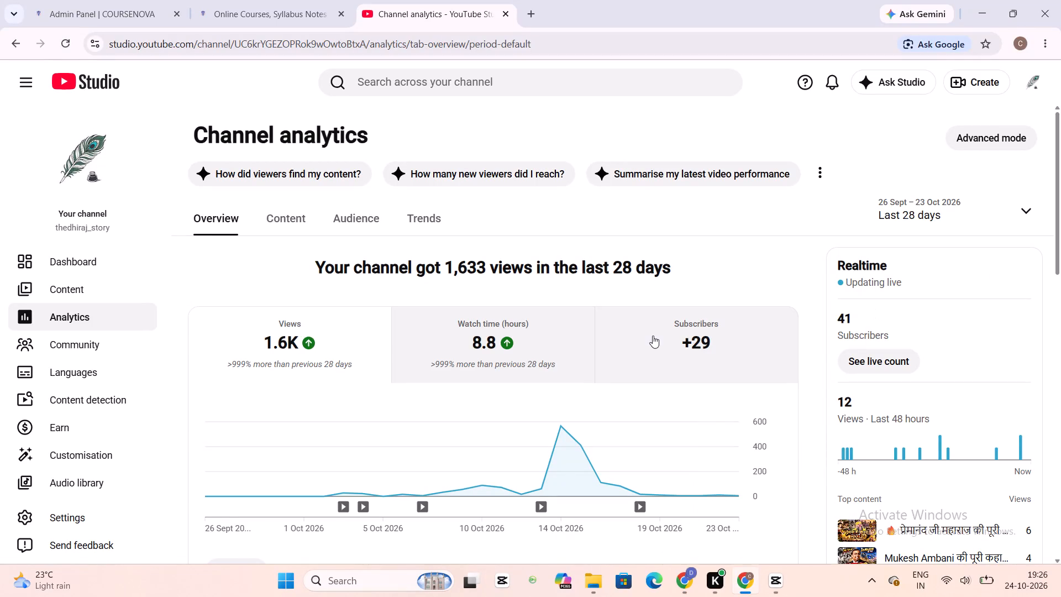
Open the details of the newly published school-college-university earnings video from the channel's content list.
left_click(676, 256)
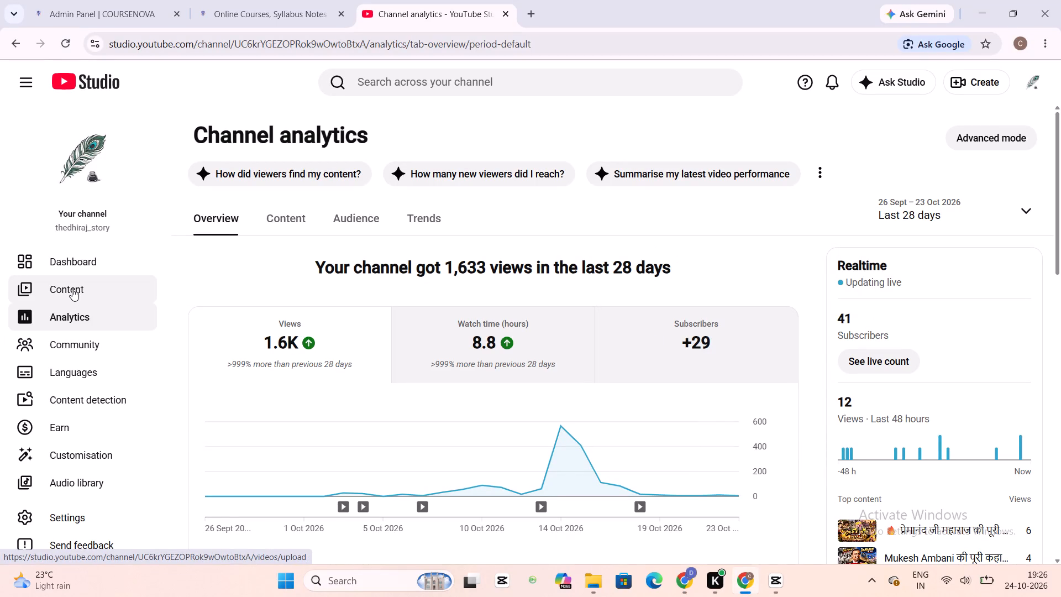
left_click(72, 289)
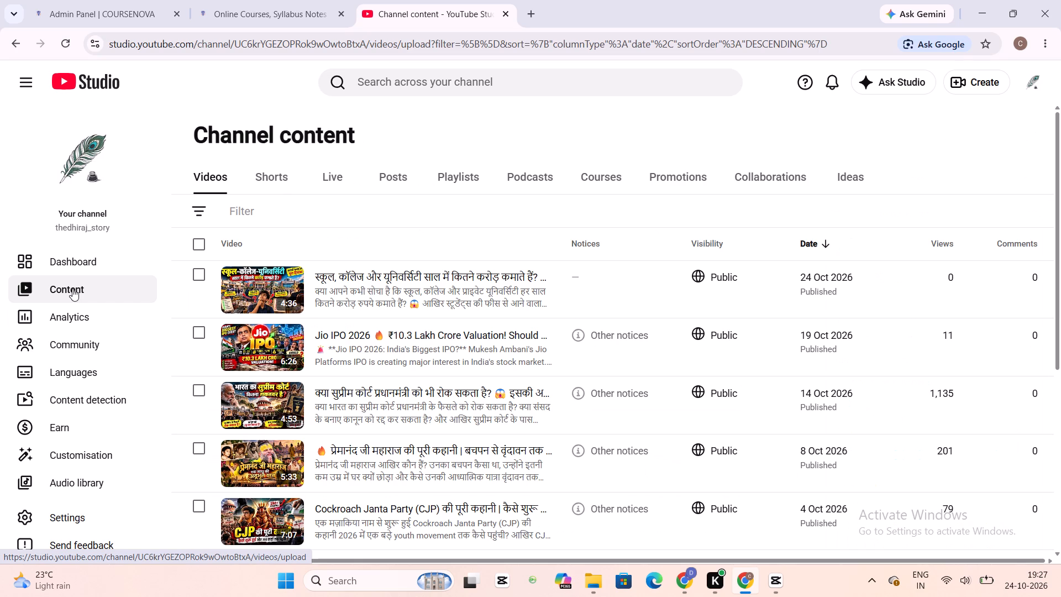
left_click(430, 273)
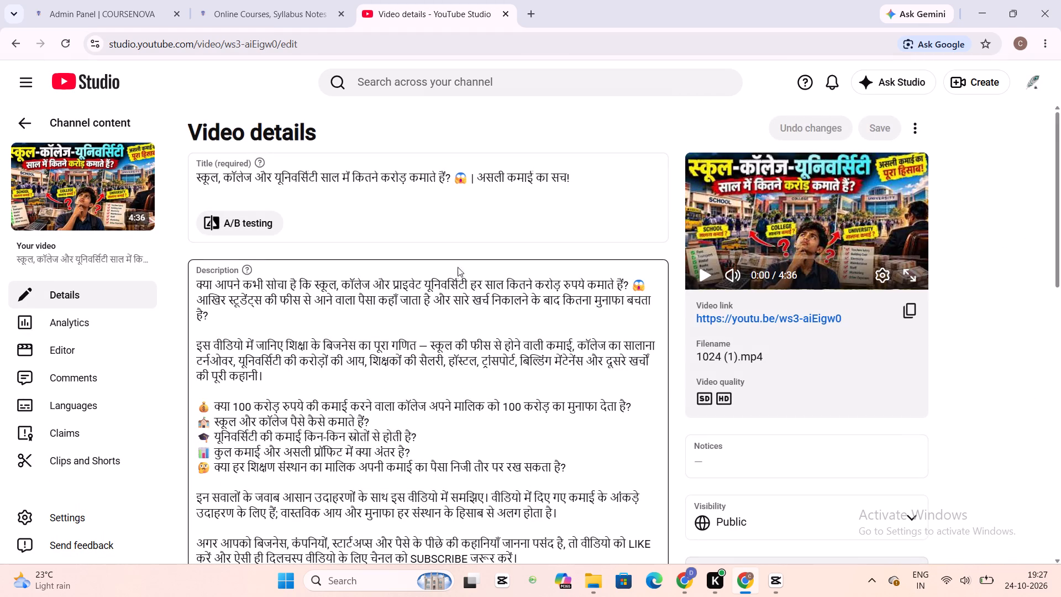
Remove the stray backslash before #SchoolBusiness in the hashtags of the video description.
scroll(505, 234, "down", 3)
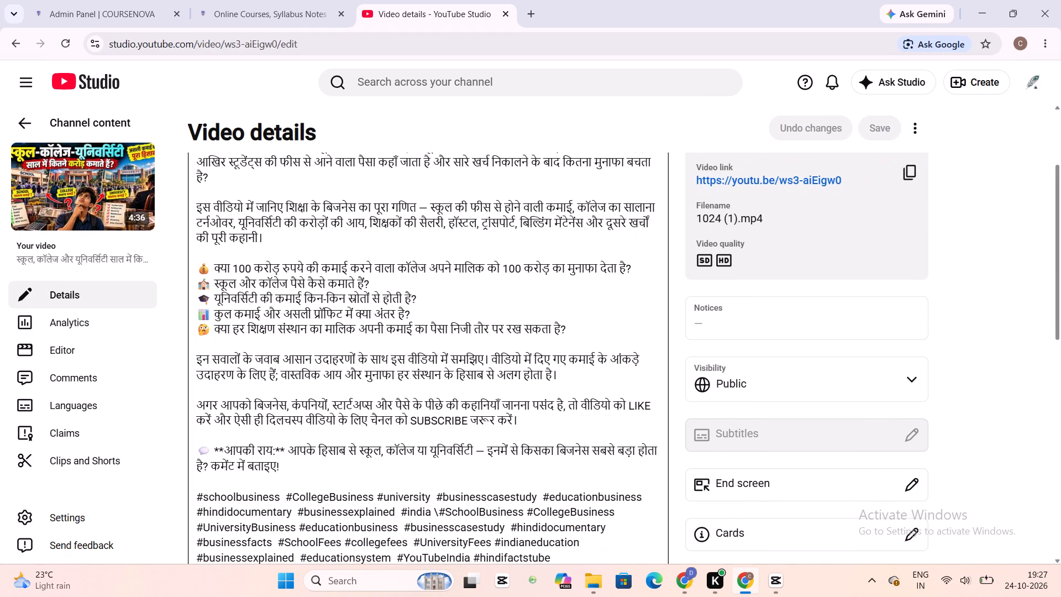
scroll(416, 459, "down", 2)
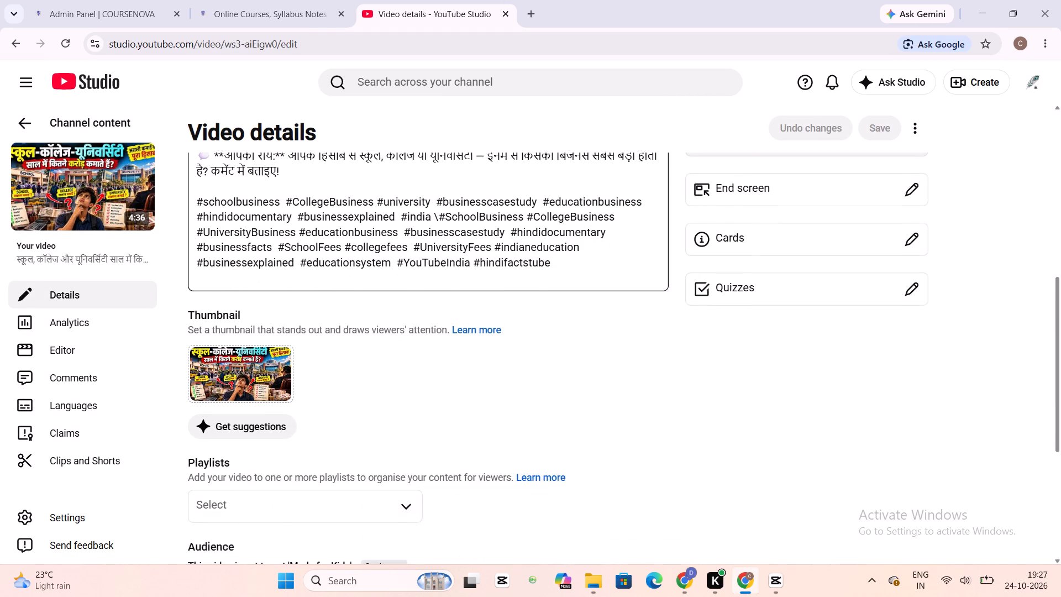
left_click(438, 181)
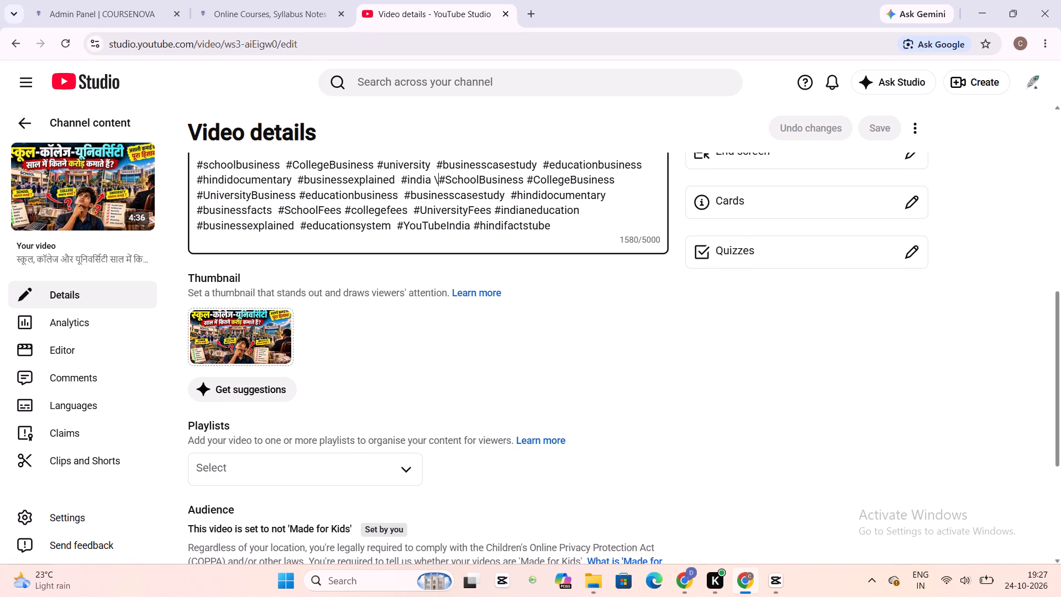
key("BackSpace")
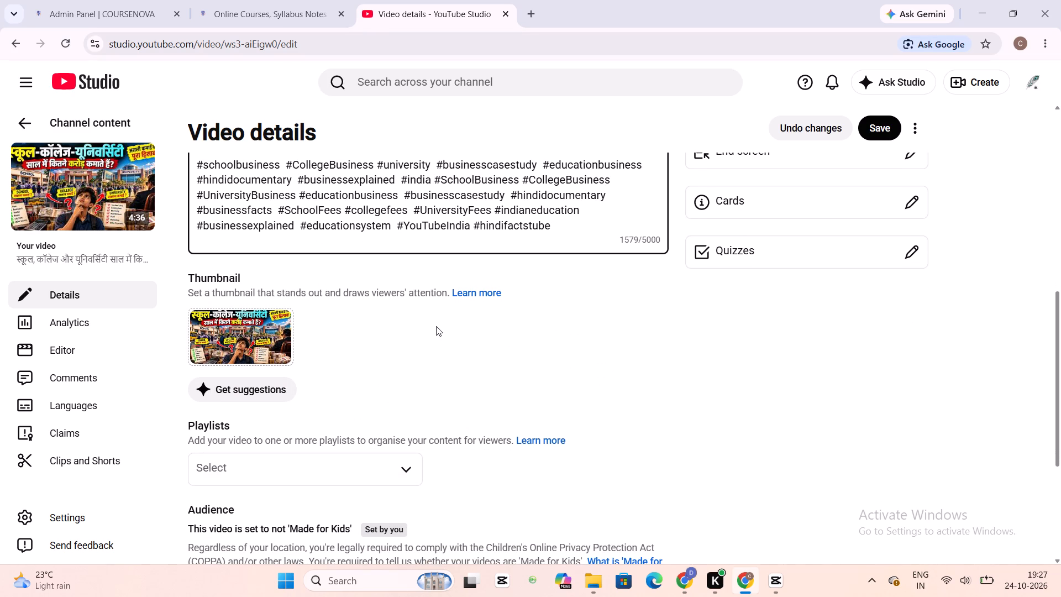
Check the description, thumbnail, playlist and audience settings, and save the edited video details.
scroll(436, 326, "down", 4)
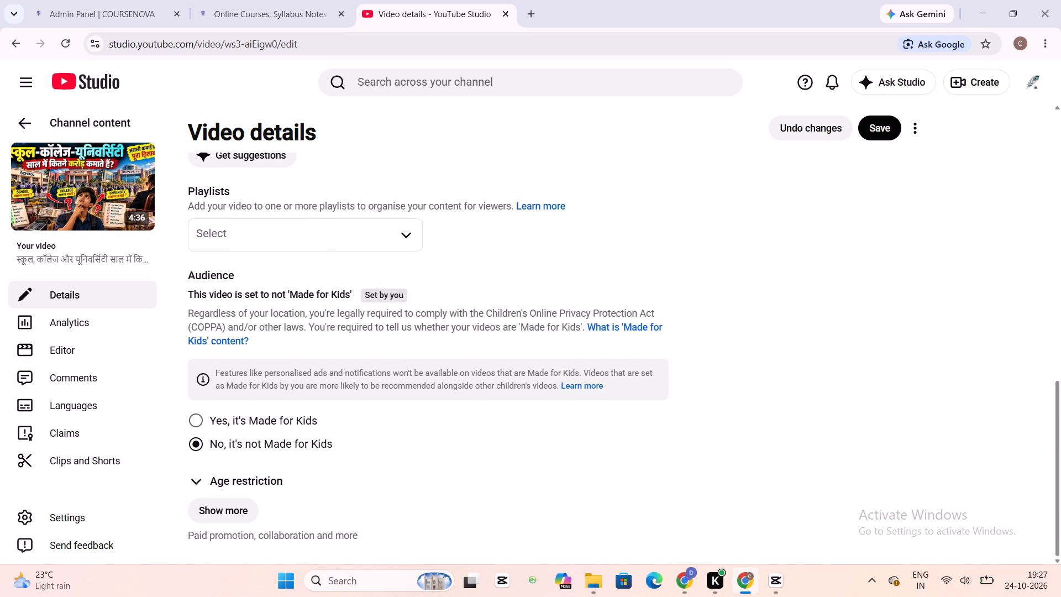
scroll(702, 367, "down", 3)
scroll(702, 367, "up", 1)
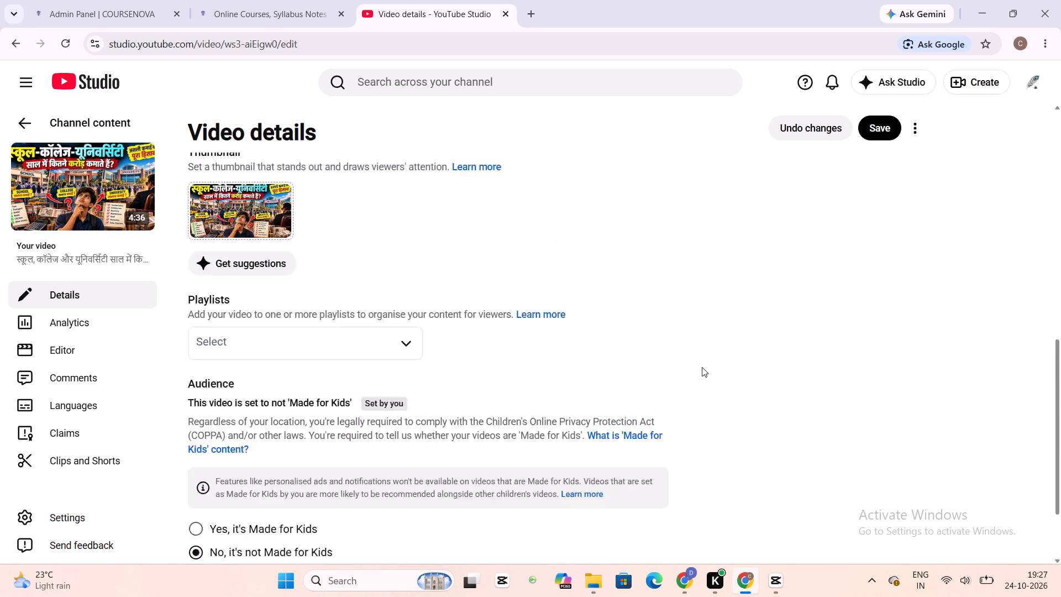
scroll(702, 367, "up", 1)
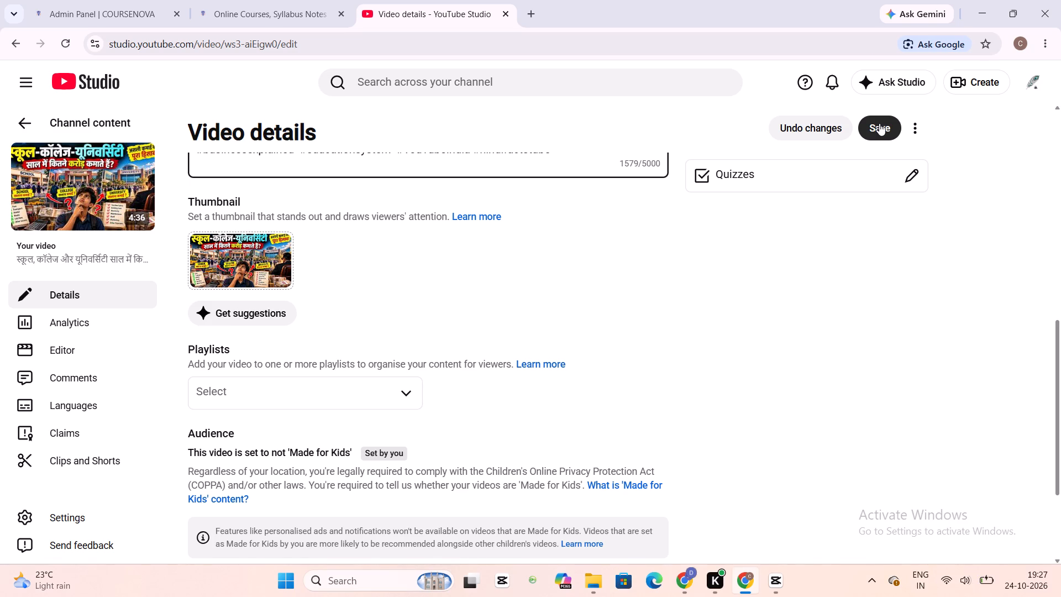
scroll(690, 275, "down", 4)
scroll(690, 275, "up", 4)
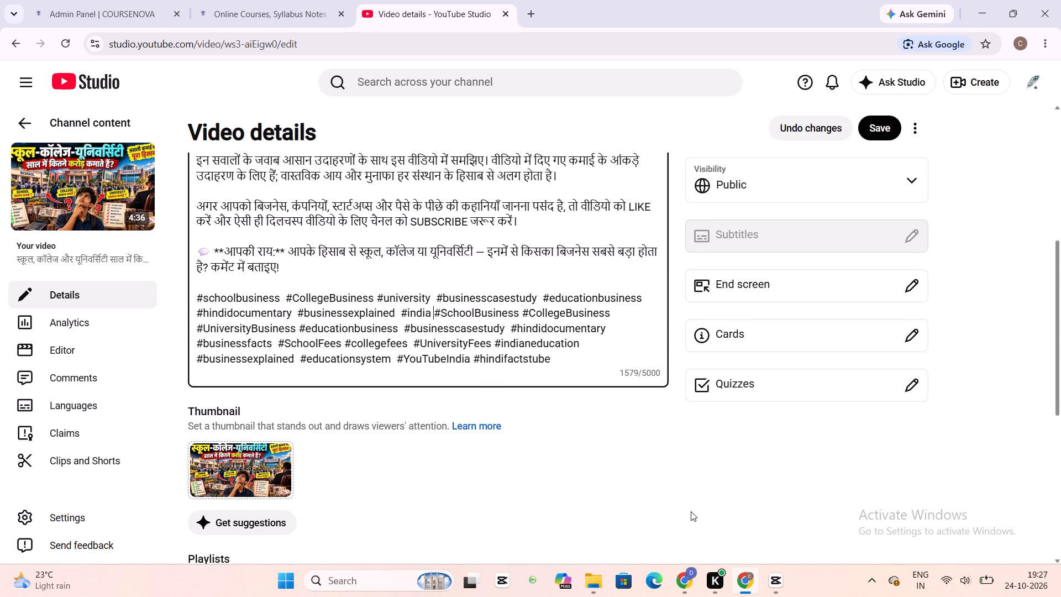
scroll(691, 519, "down", 3)
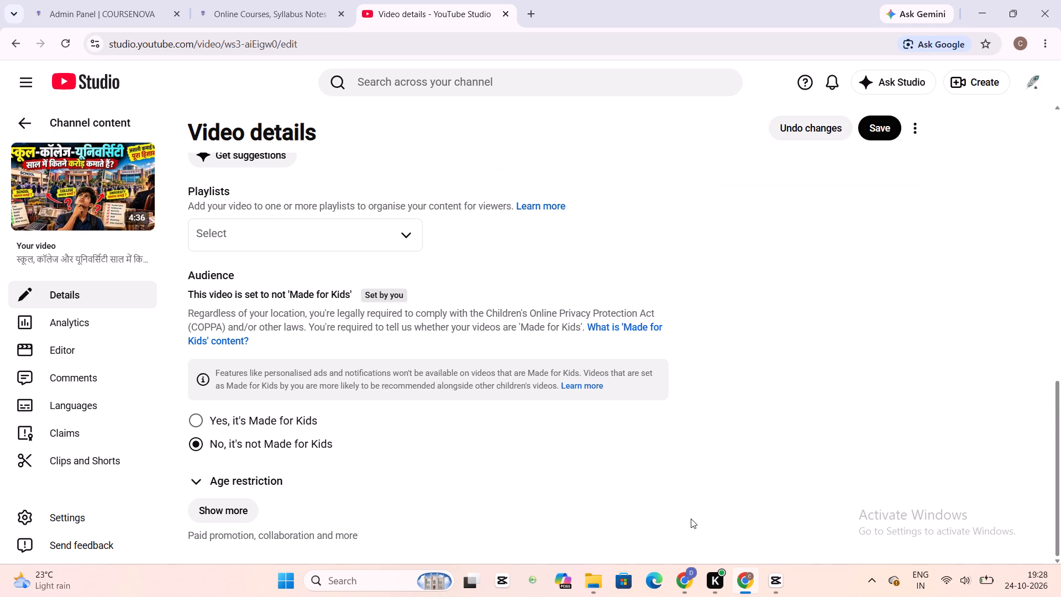
left_click(877, 128)
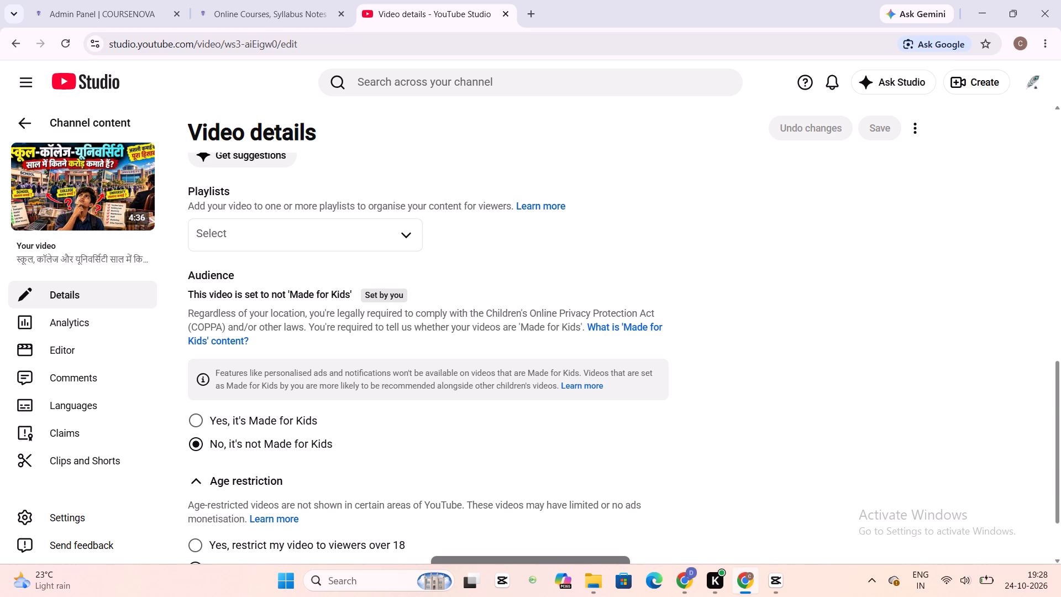
Review the saved video details from the title and description to the audience and age restriction settings.
scroll(553, 291, "up", 4)
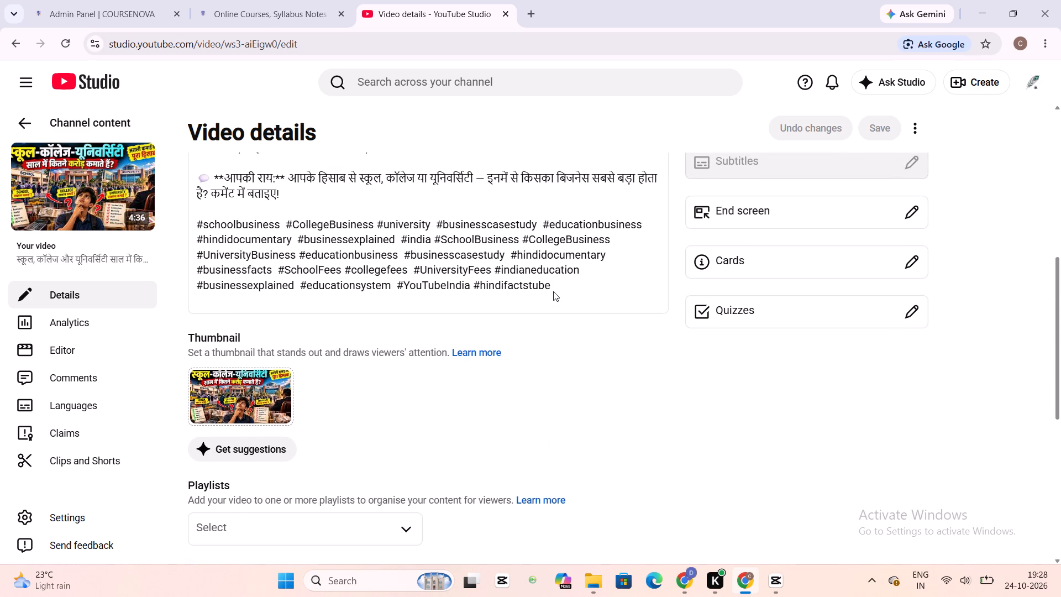
scroll(553, 291, "up", 8)
scroll(553, 291, "down", 6)
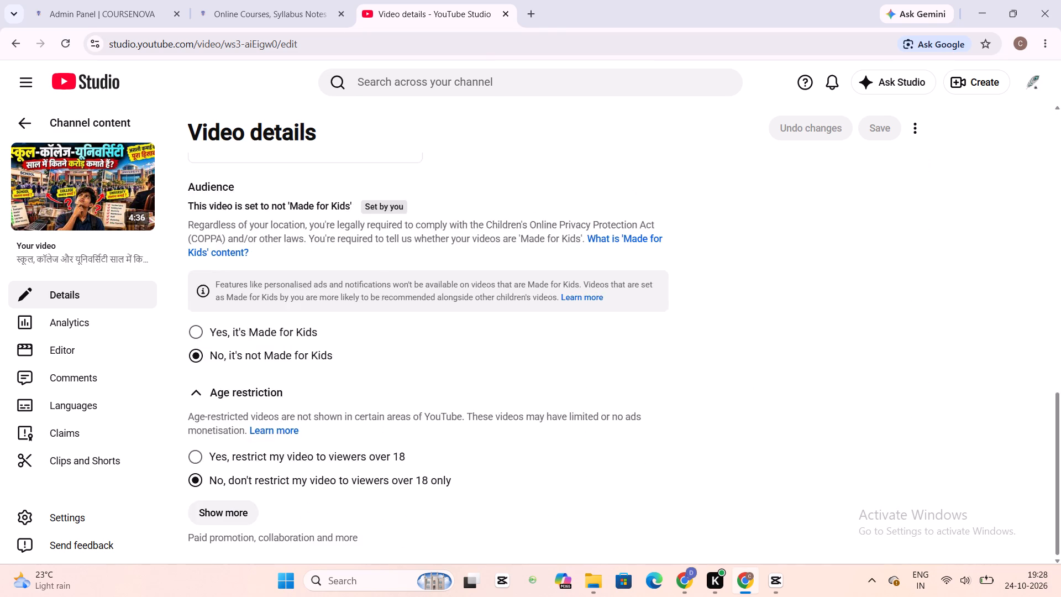
scroll(553, 291, "up", 6)
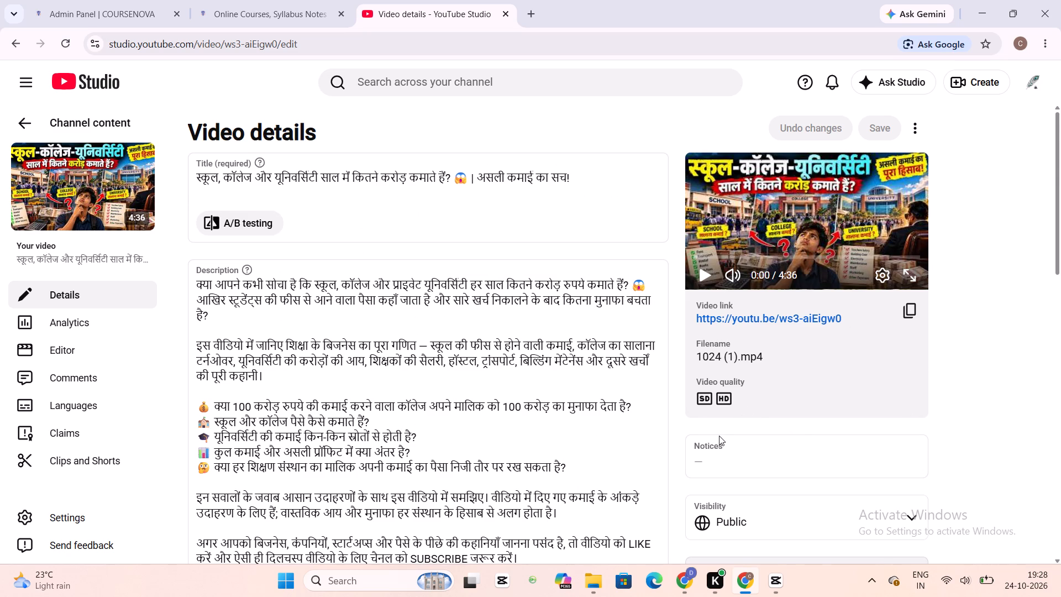
scroll(719, 436, "down", 4)
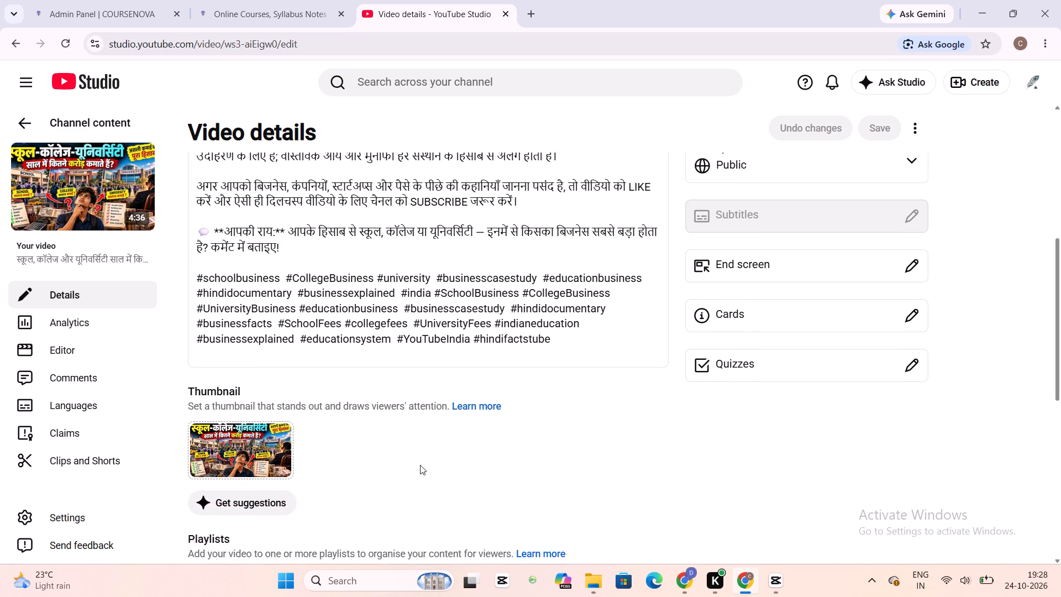
scroll(420, 465, "down", 4)
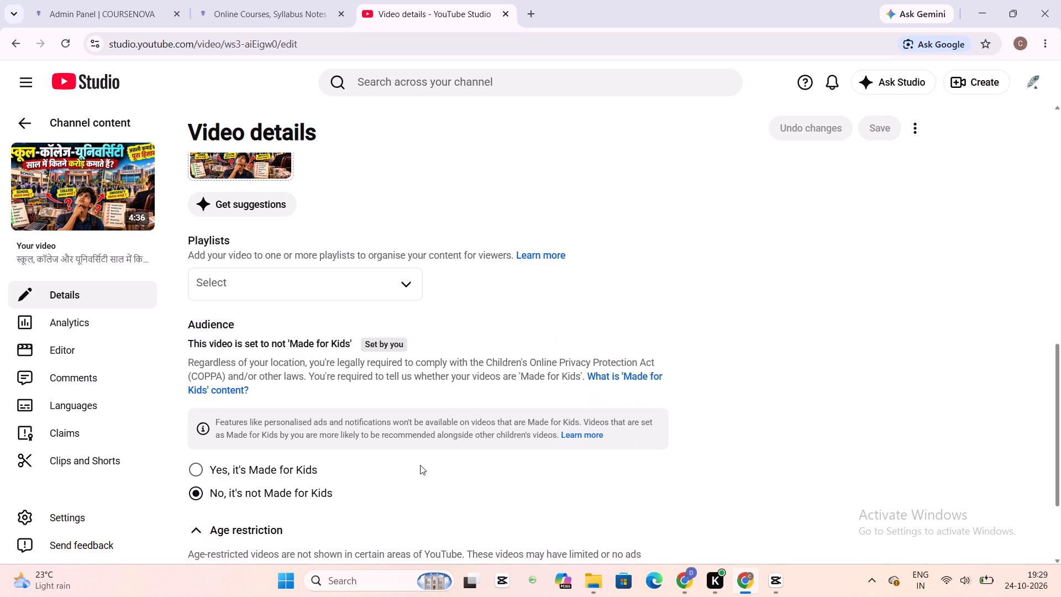
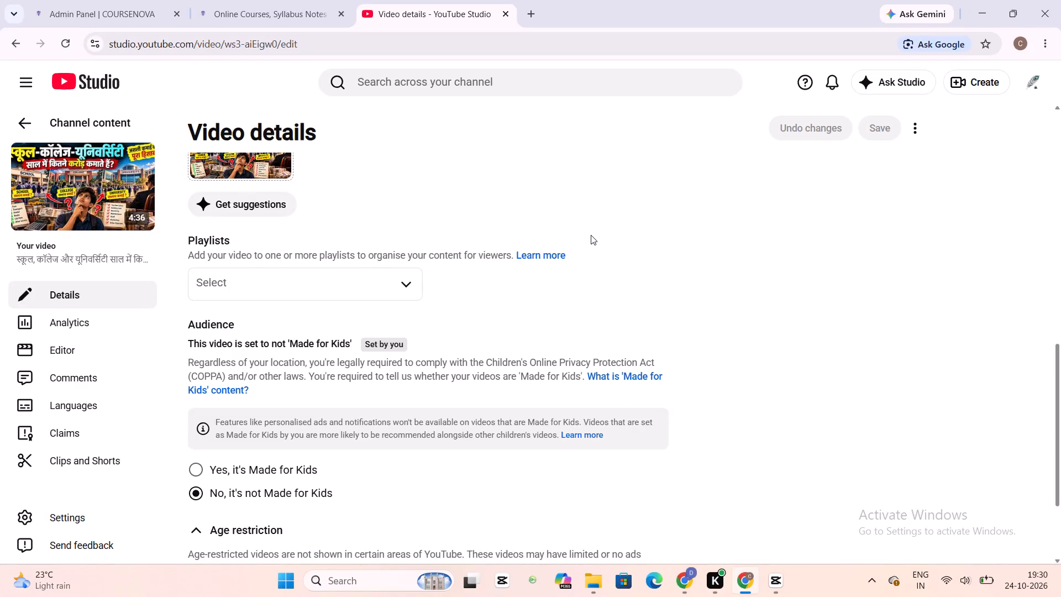
Review the video's audience and age restriction settings, and look over its description again.
scroll(591, 235, "down", 5)
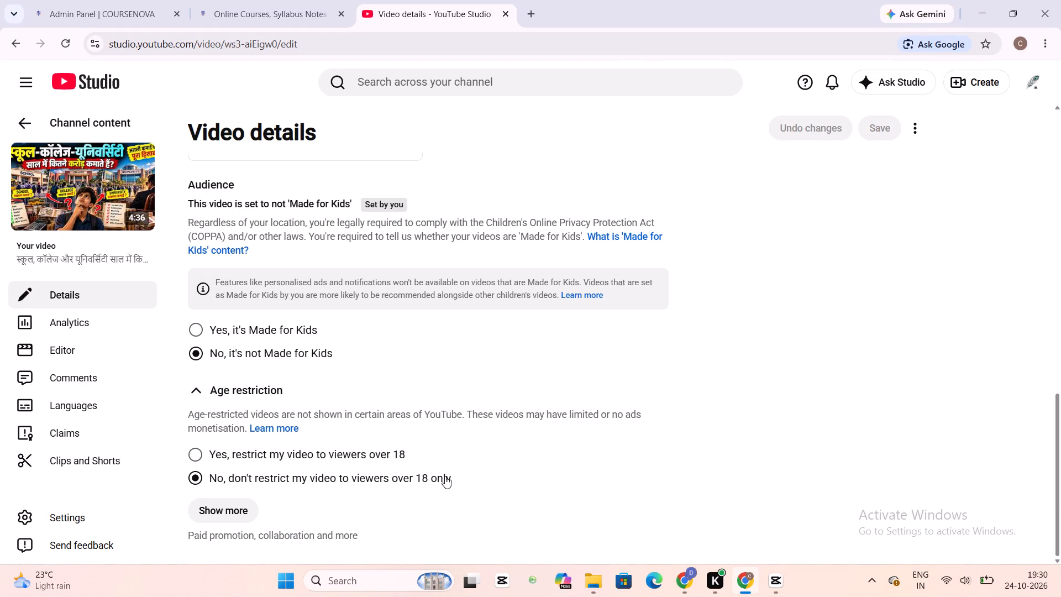
scroll(466, 470, "up", 1)
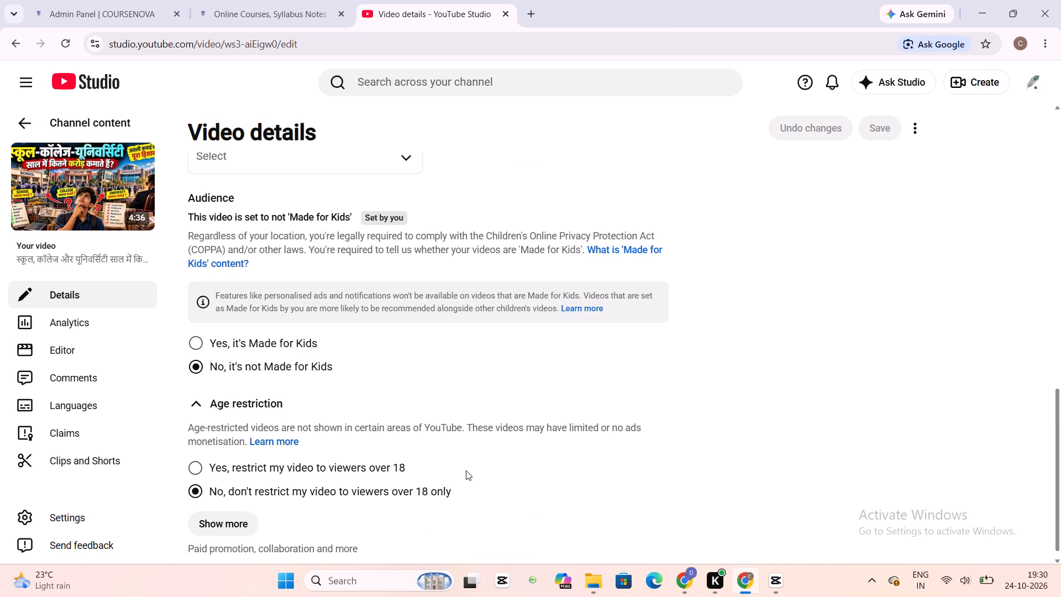
scroll(466, 470, "up", 7)
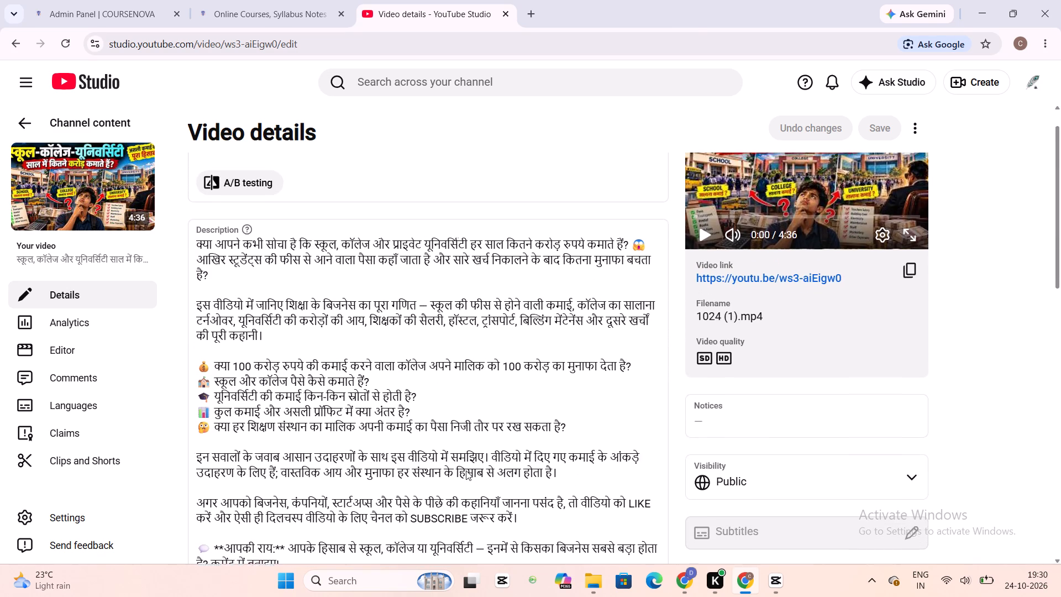
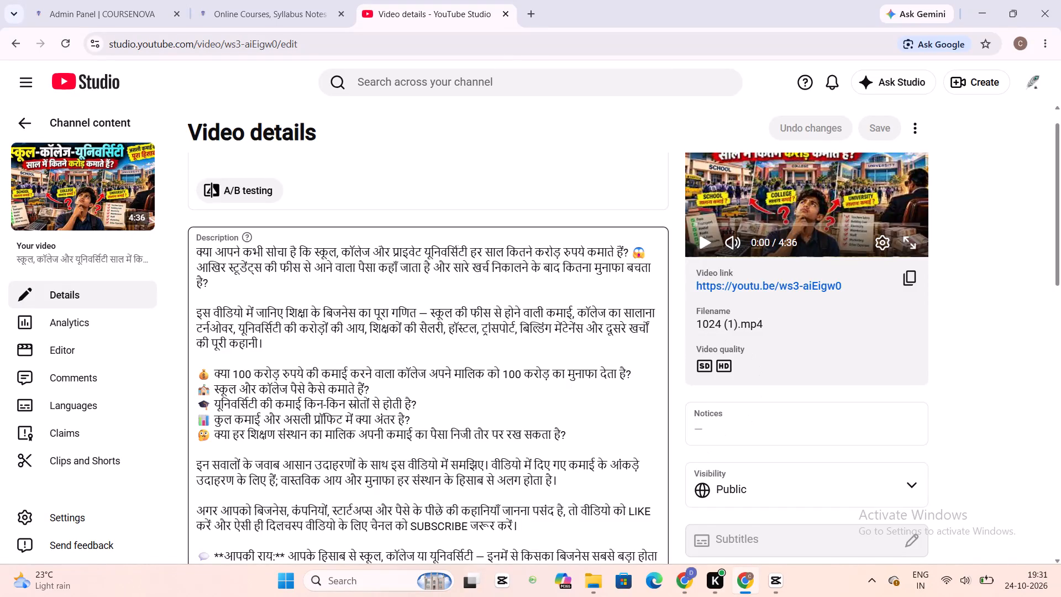
Recheck the published video's details, from the audience and age restriction settings back through the description and hashtags.
scroll(507, 418, "down", 4)
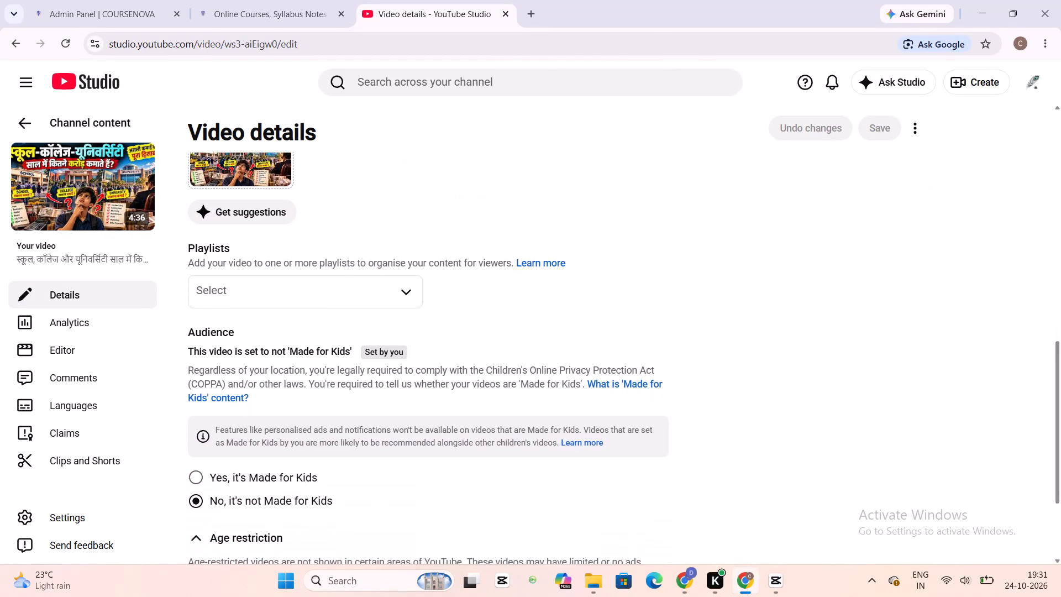
scroll(507, 418, "down", 7)
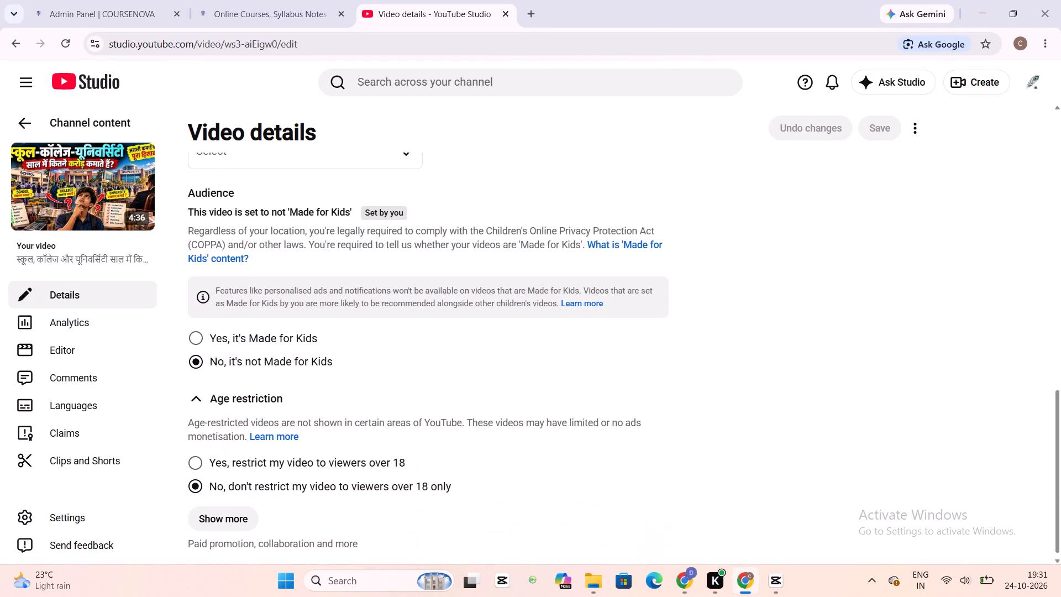
scroll(507, 418, "up", 6)
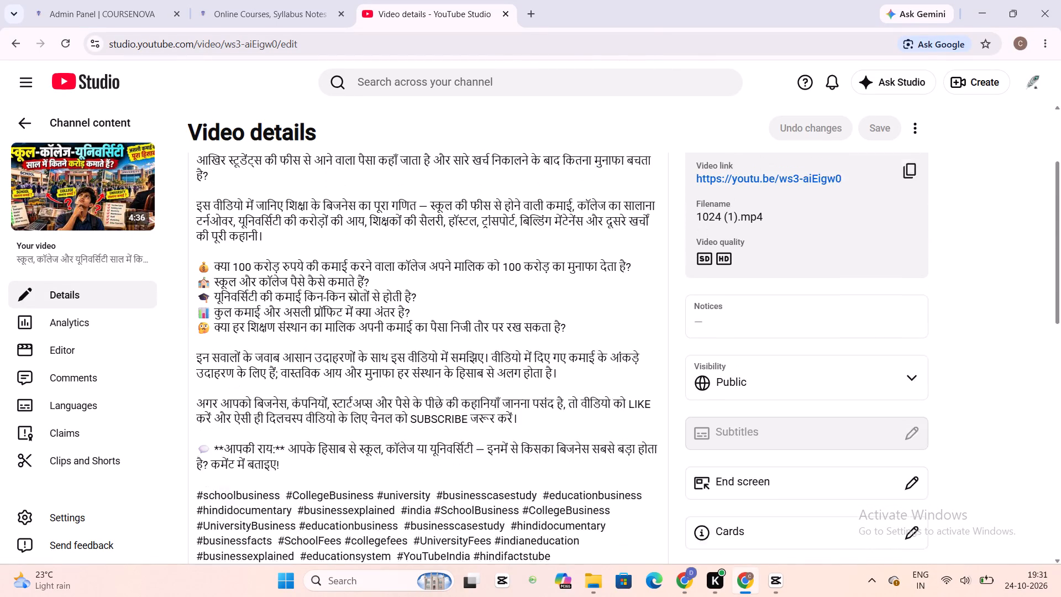
scroll(507, 418, "up", 4)
scroll(507, 418, "down", 3)
scroll(507, 418, "up", 1)
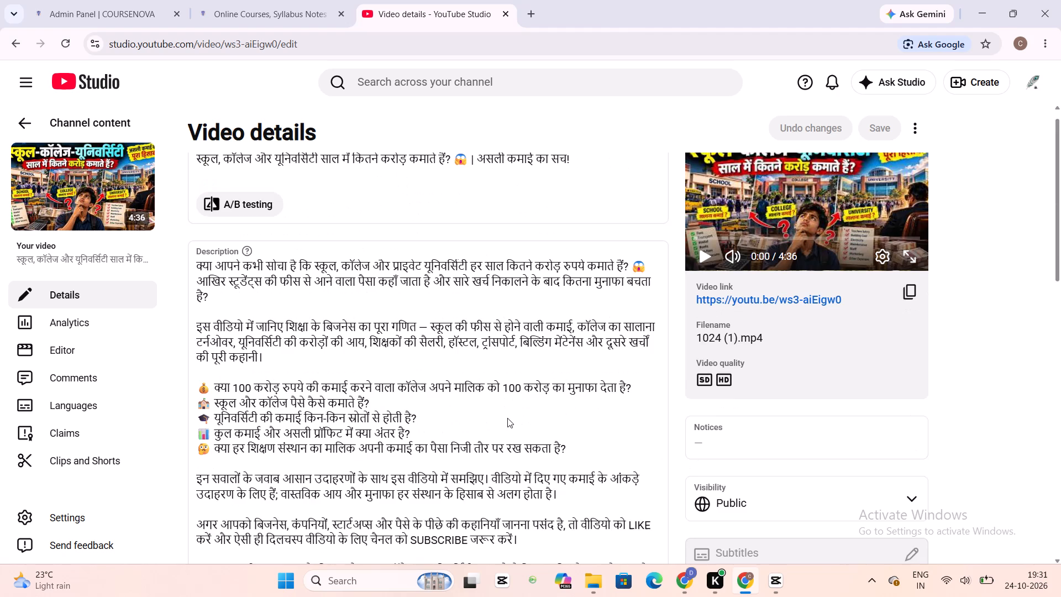
scroll(507, 418, "up", 1)
scroll(507, 418, "down", 2)
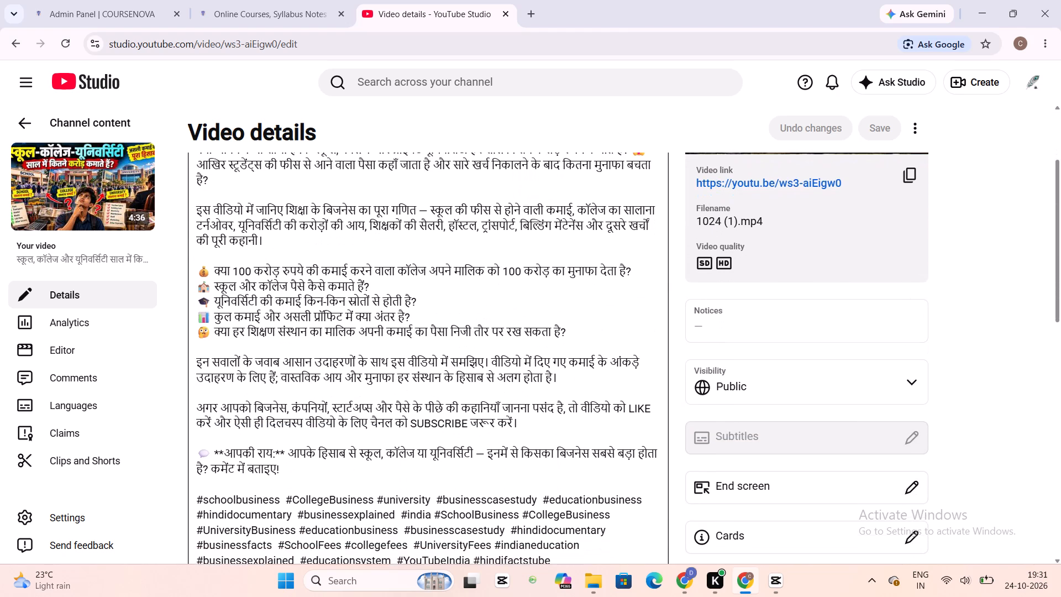
scroll(507, 418, "down", 2)
scroll(507, 418, "up", 3)
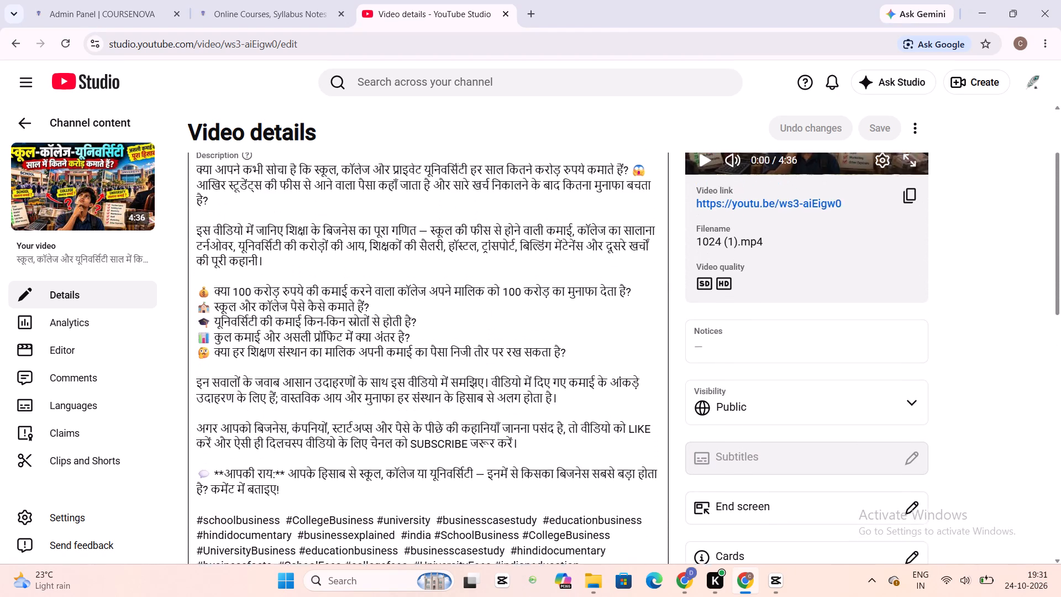
scroll(507, 418, "up", 1)
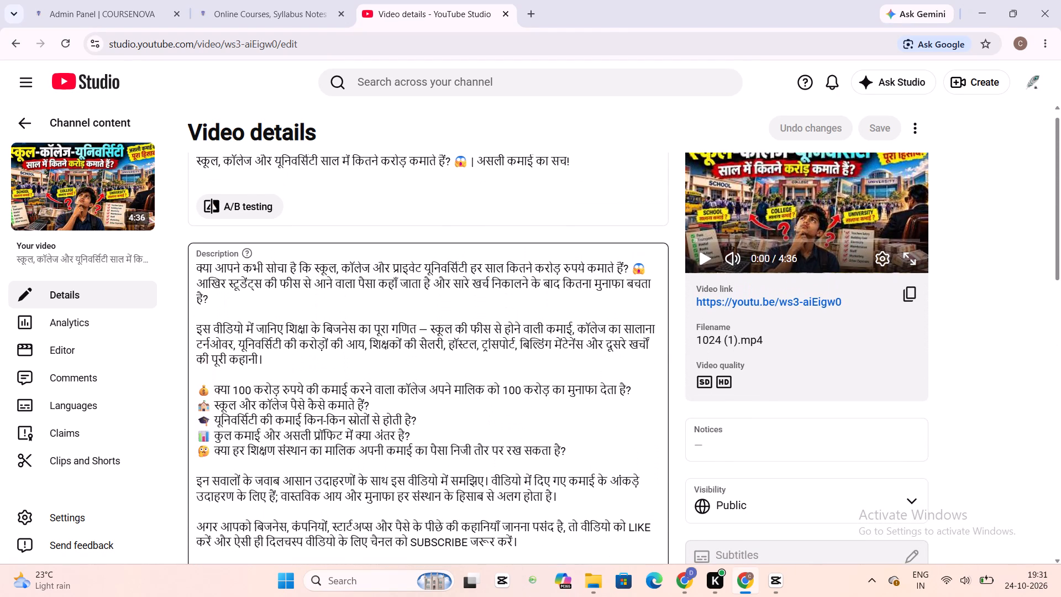
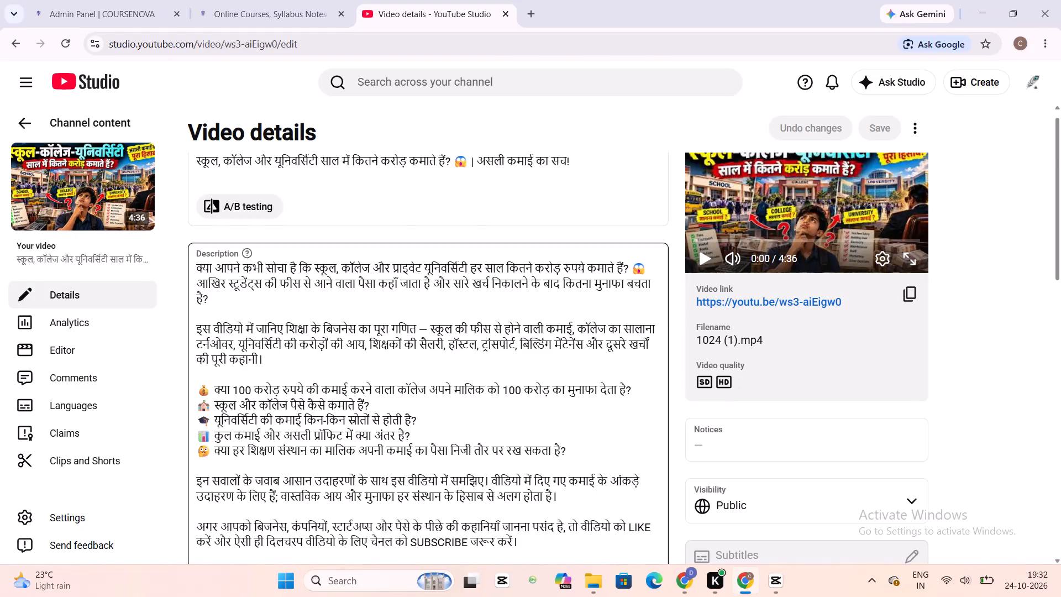
Look over the published video's details once more, from the description down to the playlist and audience settings.
scroll(571, 365, "down", 4)
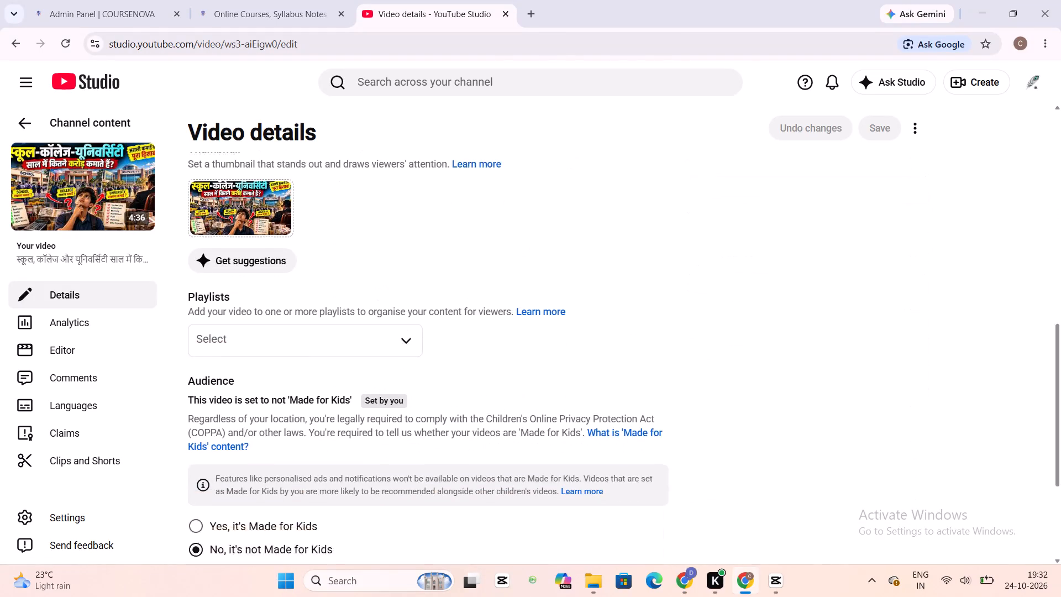
scroll(571, 365, "down", 5)
scroll(571, 365, "up", 8)
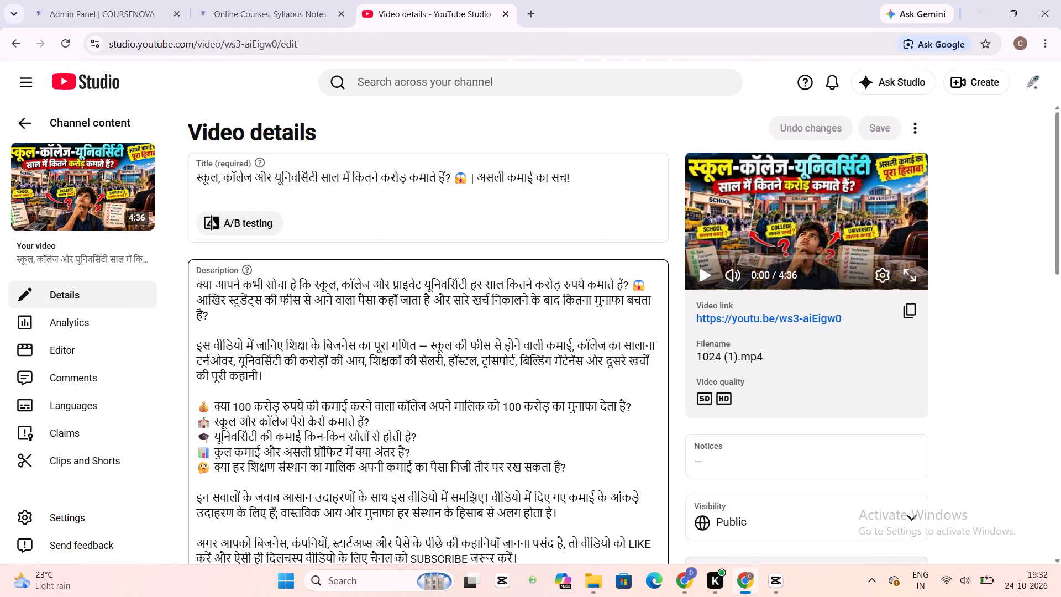
Return to the channel content and review the list of uploaded videos, checking the Shorts list as well.
left_click(20, 114)
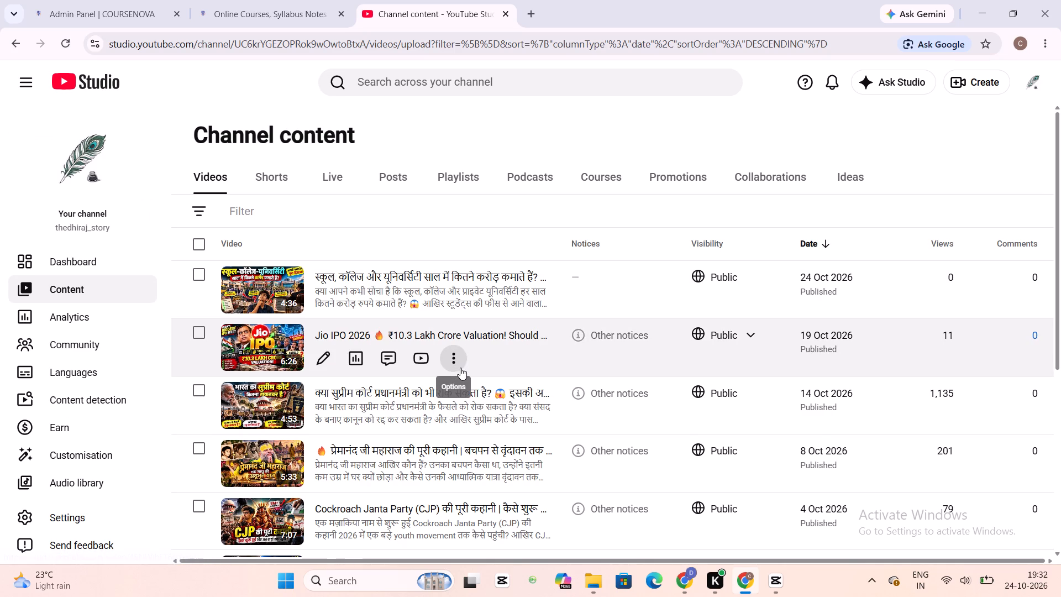
scroll(505, 457, "down", 4)
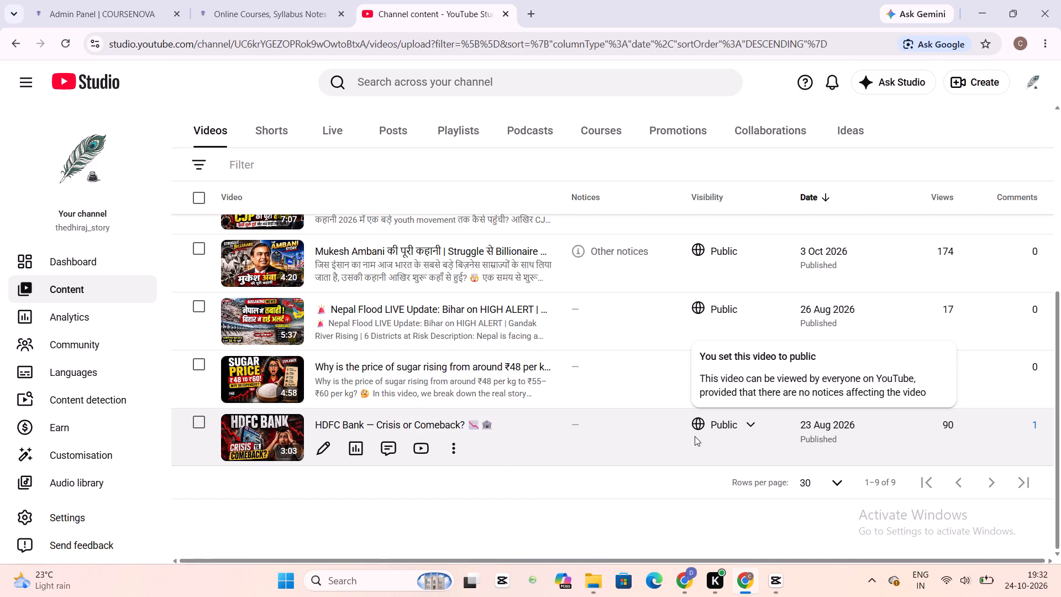
scroll(632, 443, "up", 6)
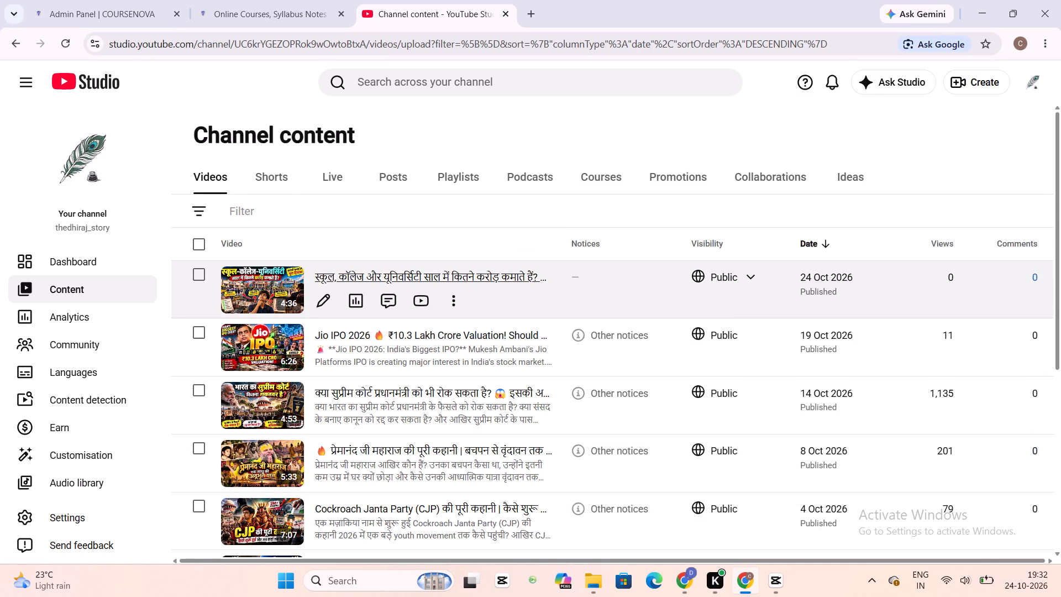
left_click(255, 179)
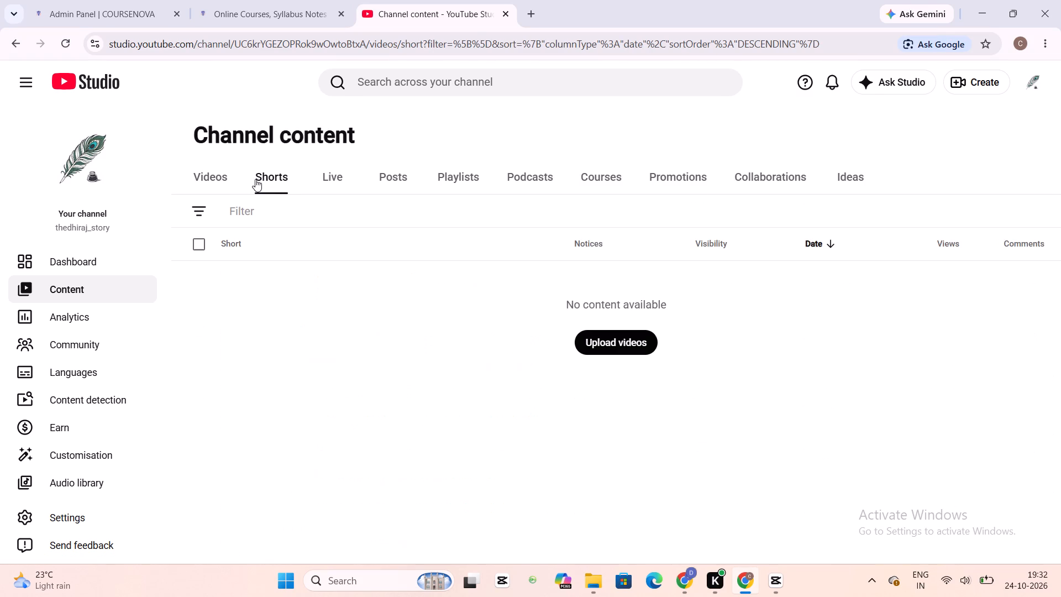
left_click(212, 177)
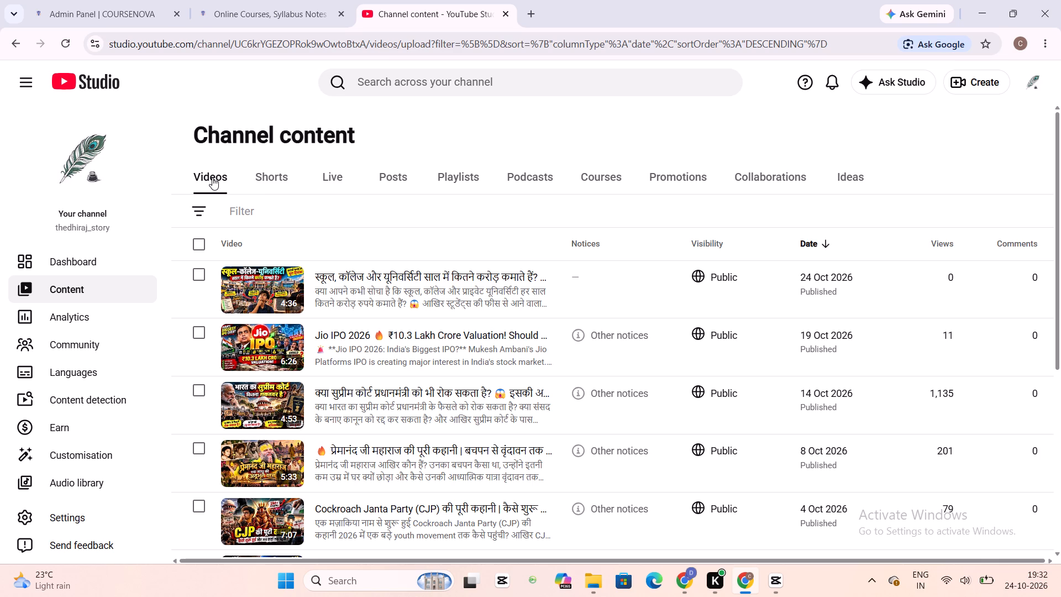
Check the channel's Shorts, Live and Posts content lists, and return to the list of uploaded videos.
left_click(264, 182)
left_click(329, 182)
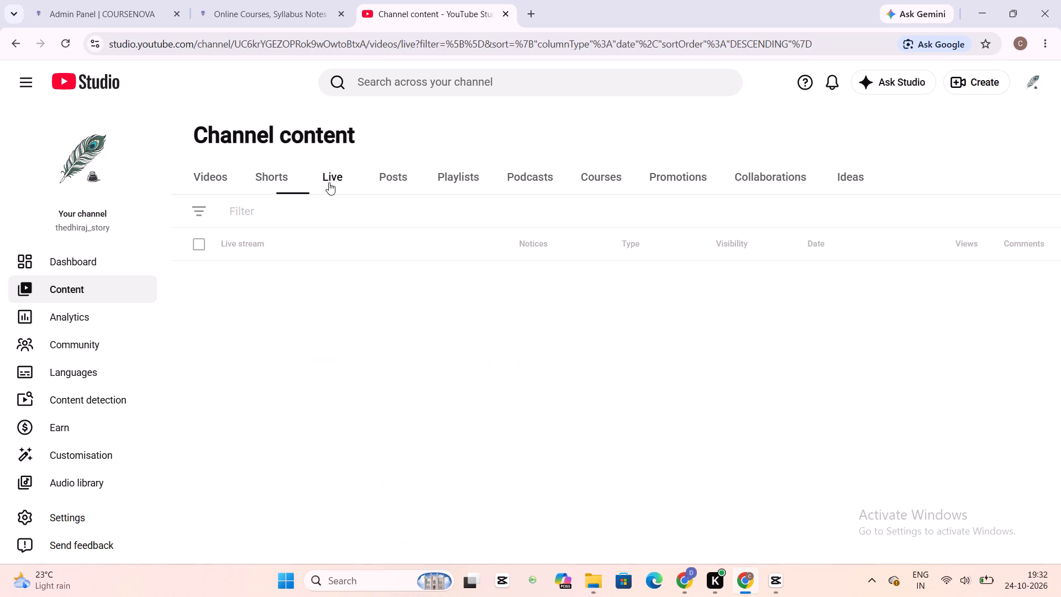
left_click(403, 182)
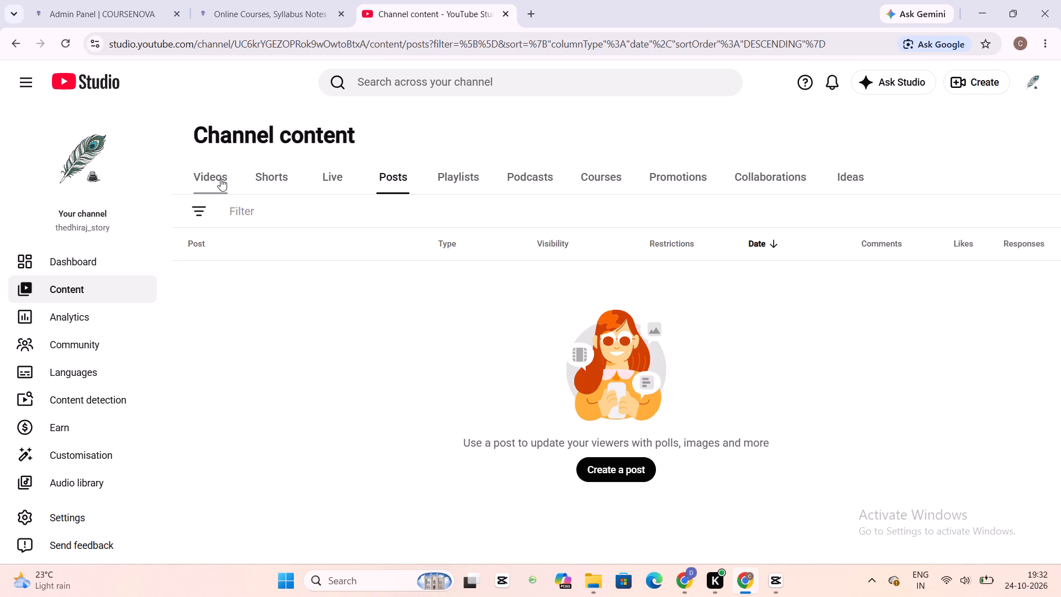
left_click(220, 179)
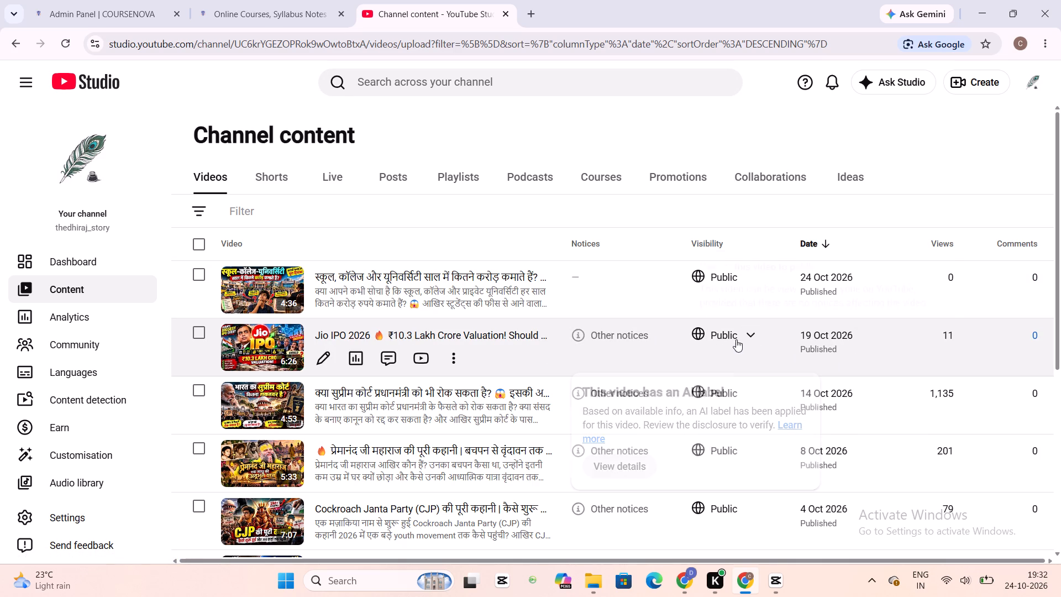
Open the details of the Jio IPO 2026 video and copy its video link.
left_click(455, 335)
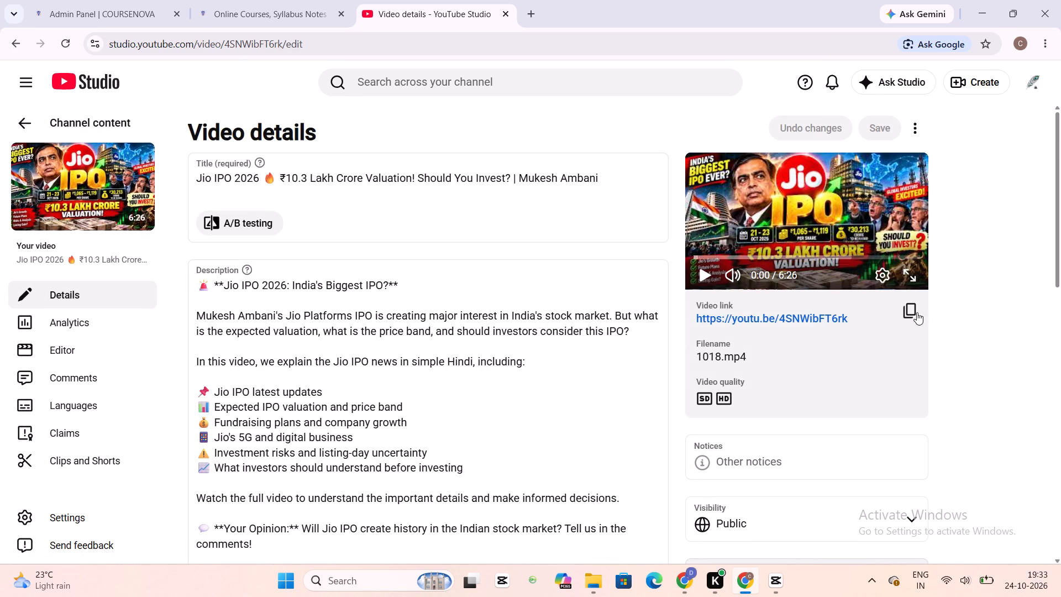
left_click(905, 309)
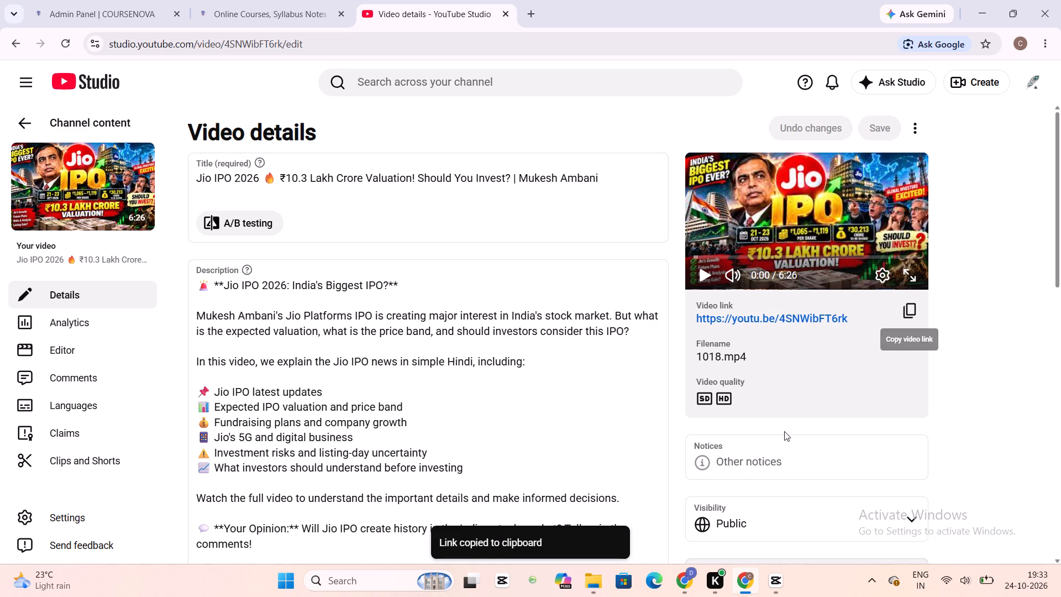
Switch to the other Chrome window, where the ElevenLabs Text to Speech page is open.
left_click(690, 587)
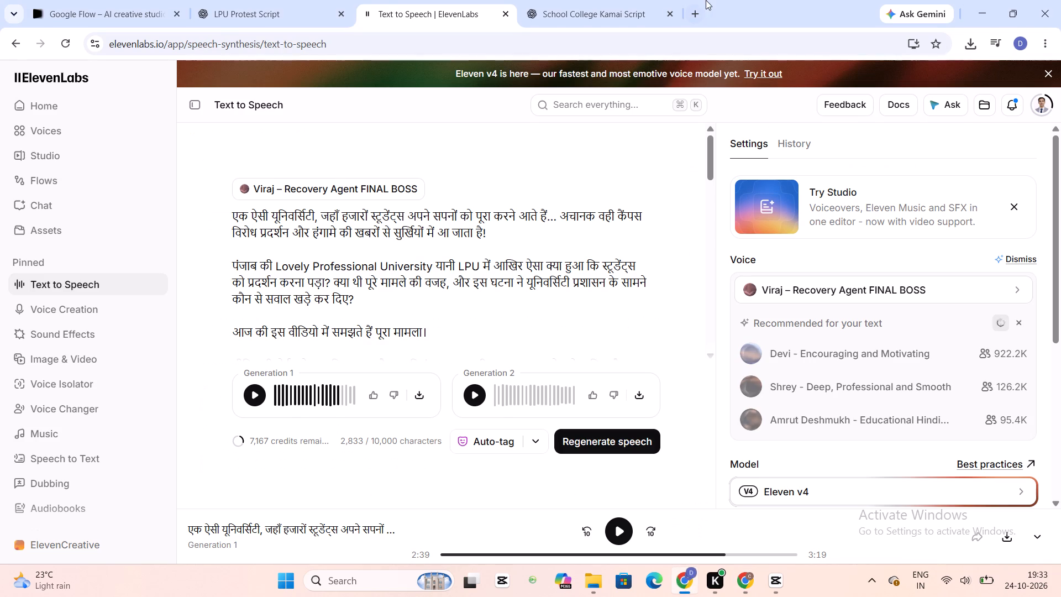
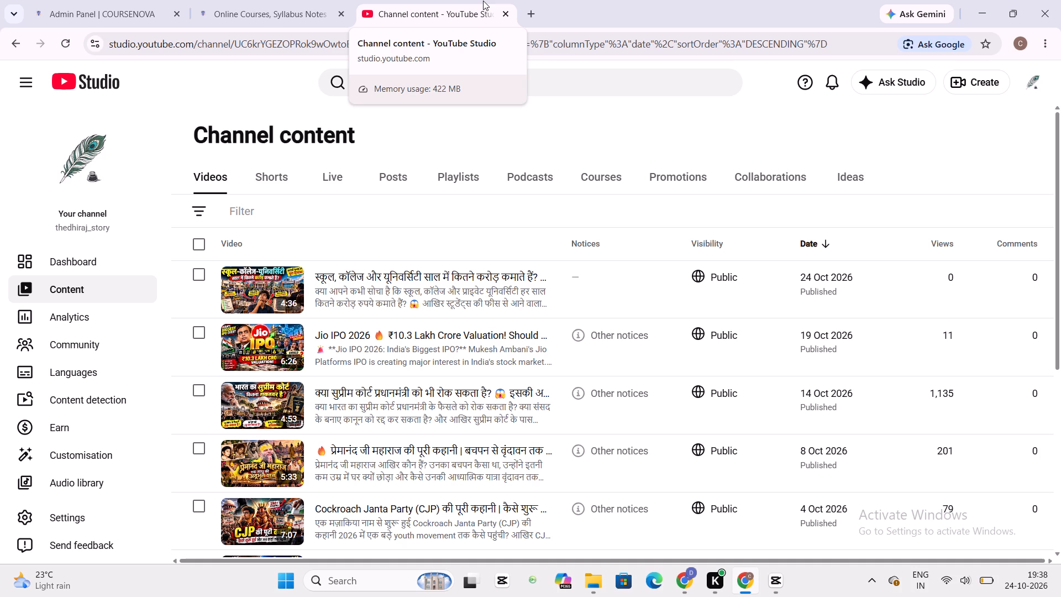
Show the list of Shorts in the channel content.
left_click(265, 180)
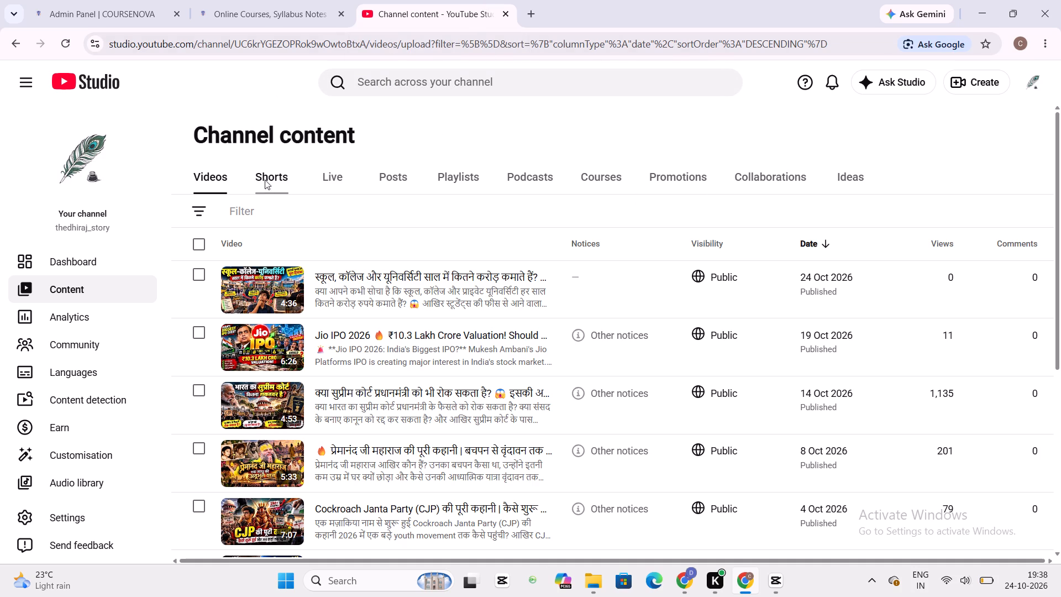